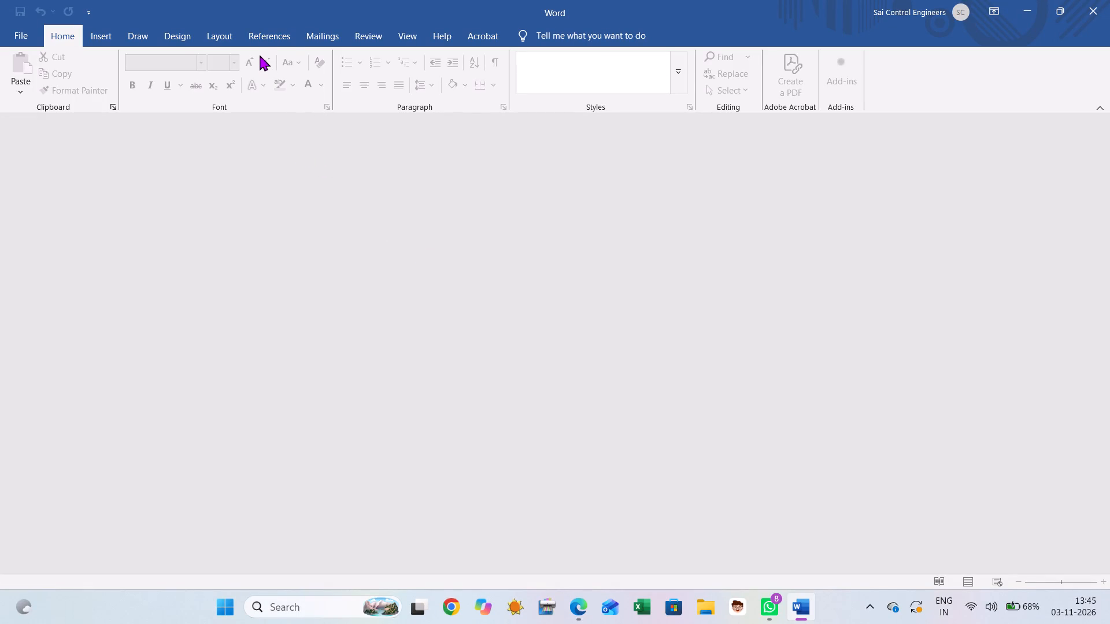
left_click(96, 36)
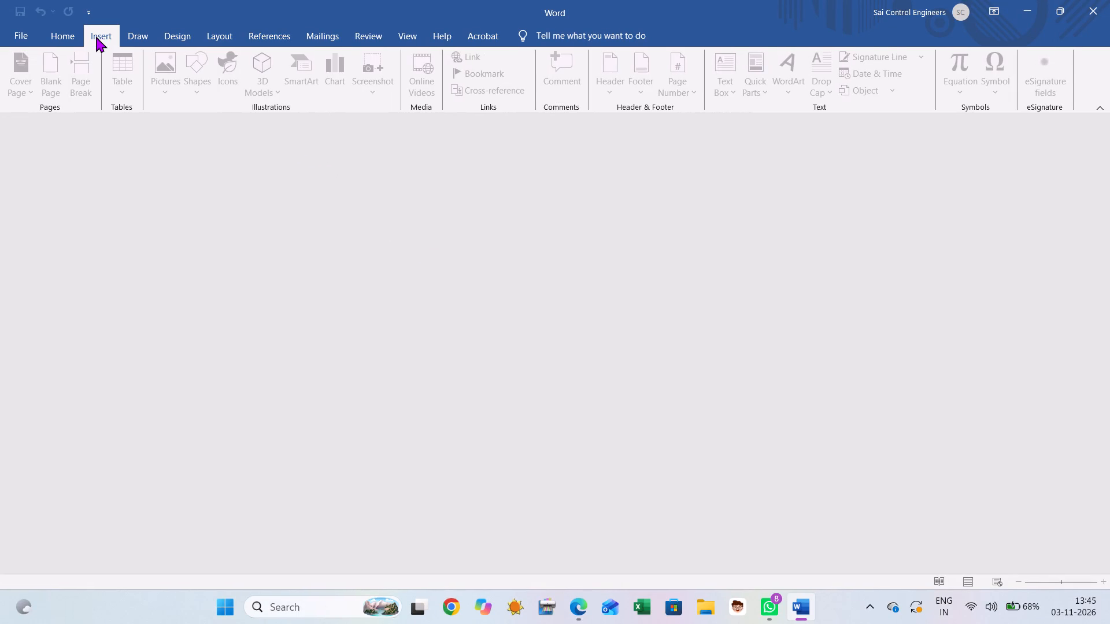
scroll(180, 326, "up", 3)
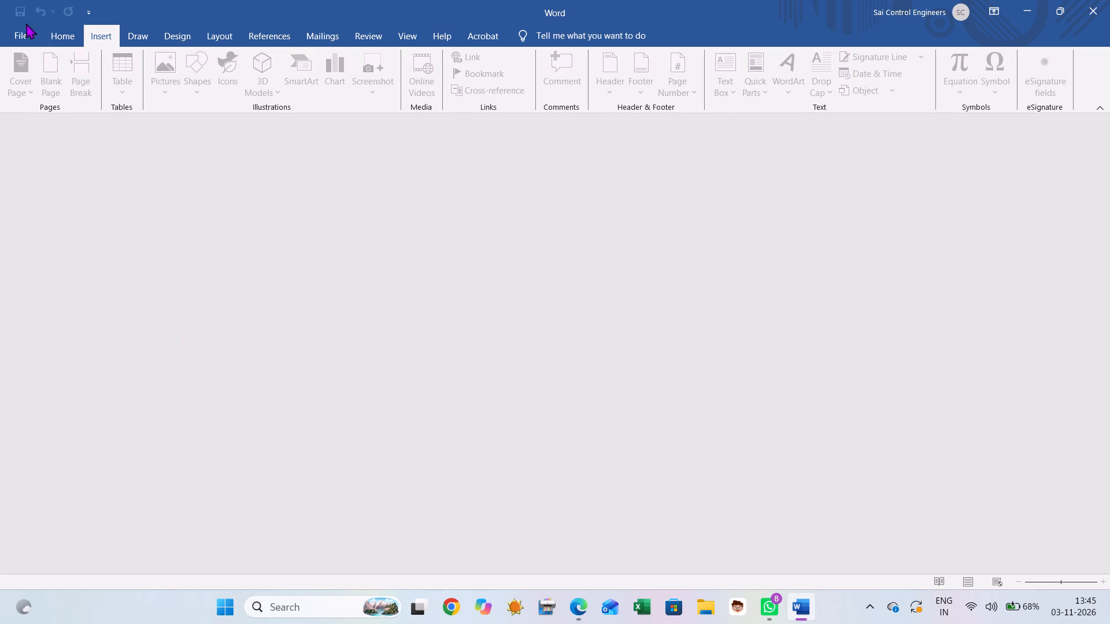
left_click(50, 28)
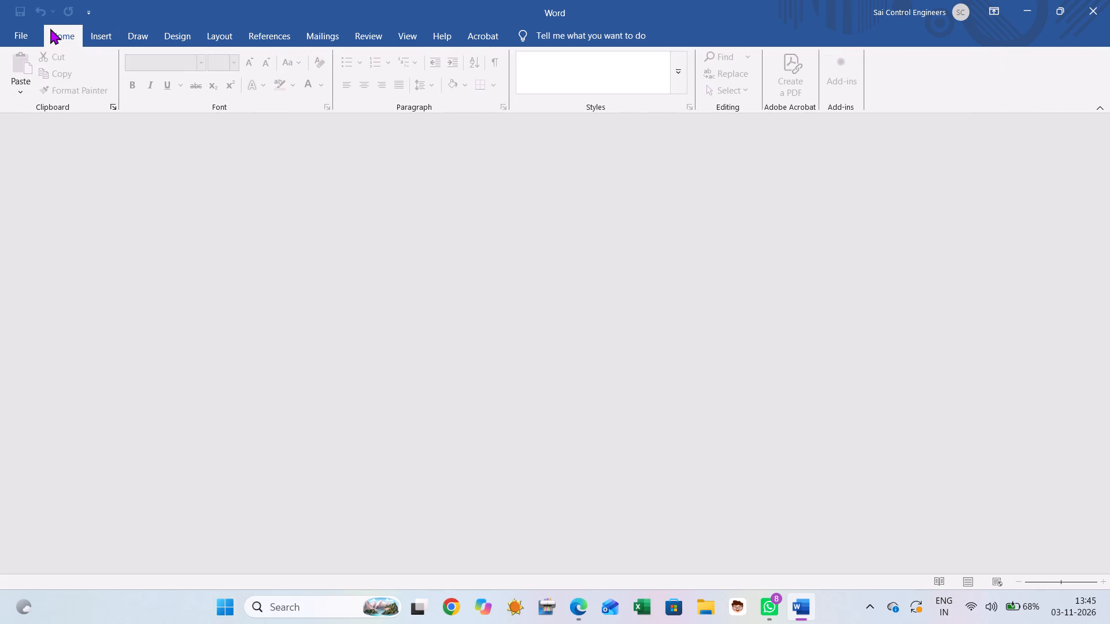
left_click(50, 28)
Create a new blank document.
left_click(13, 31)
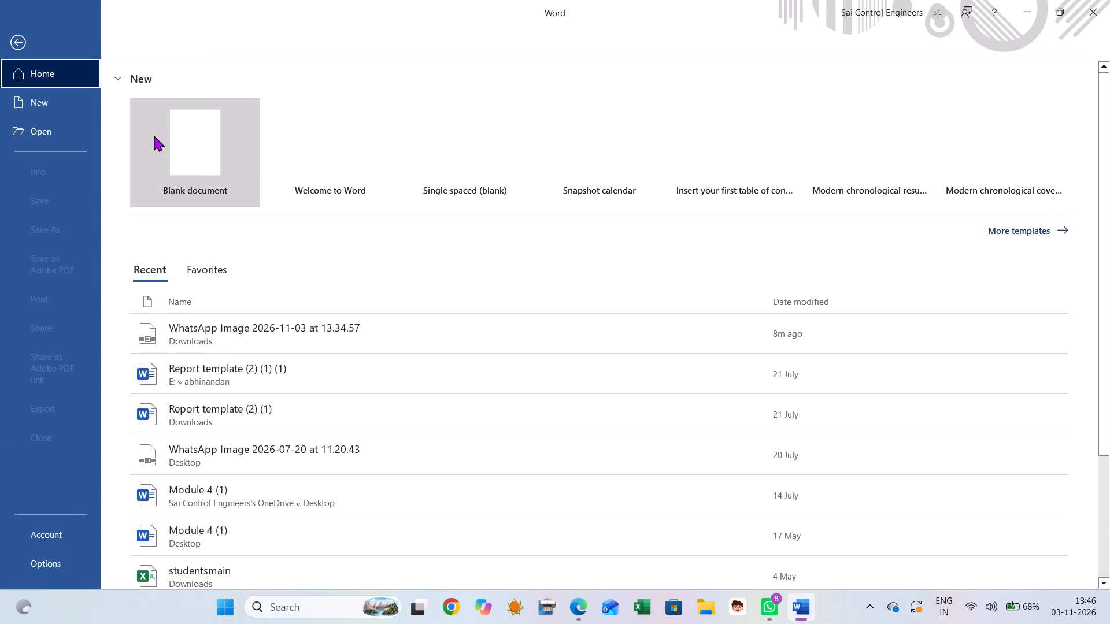
left_click(195, 144)
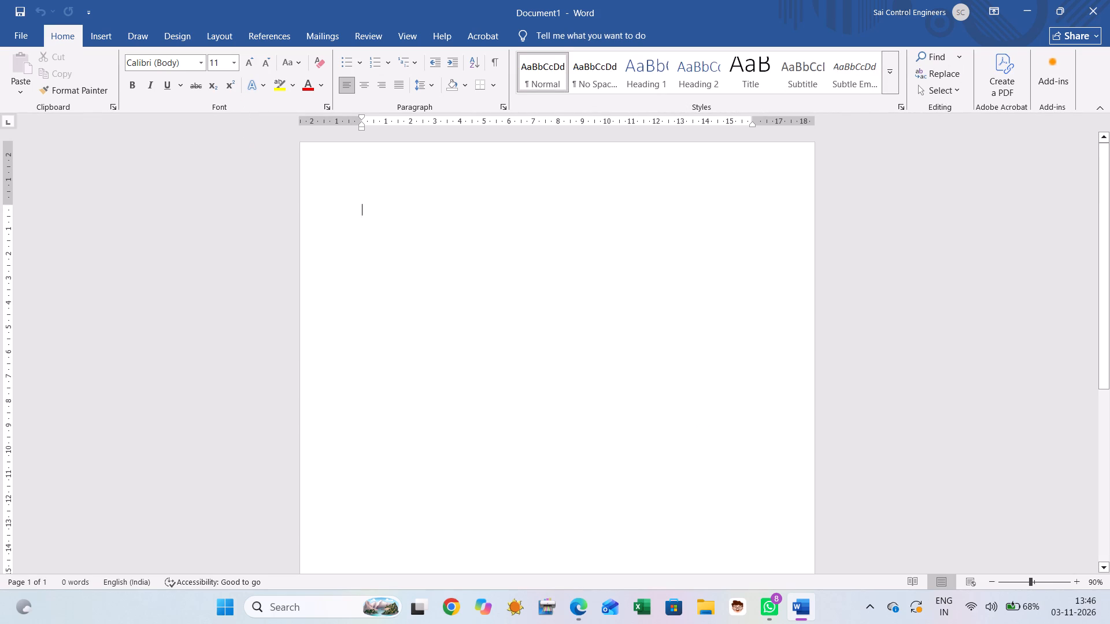
Insert a picture at the start of the blank document.
left_click(108, 25)
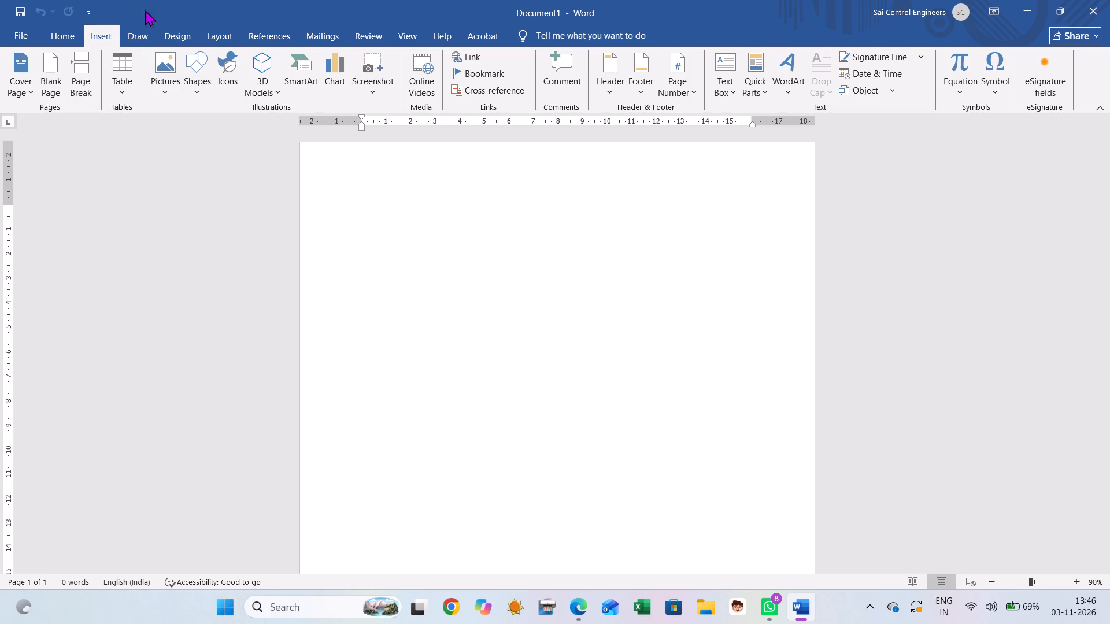
left_click(164, 69)
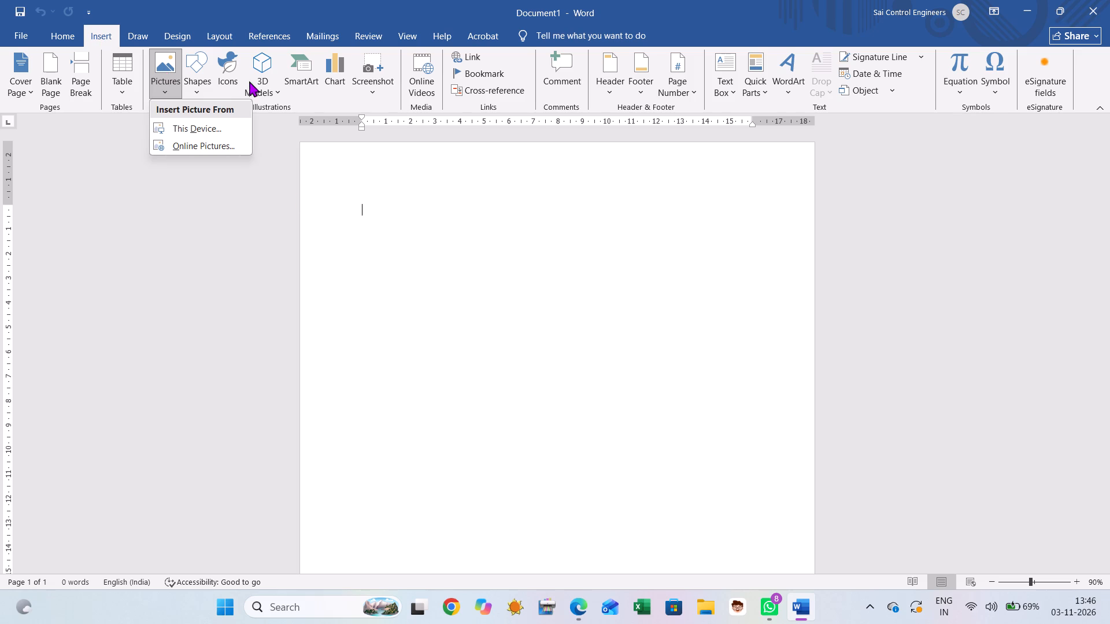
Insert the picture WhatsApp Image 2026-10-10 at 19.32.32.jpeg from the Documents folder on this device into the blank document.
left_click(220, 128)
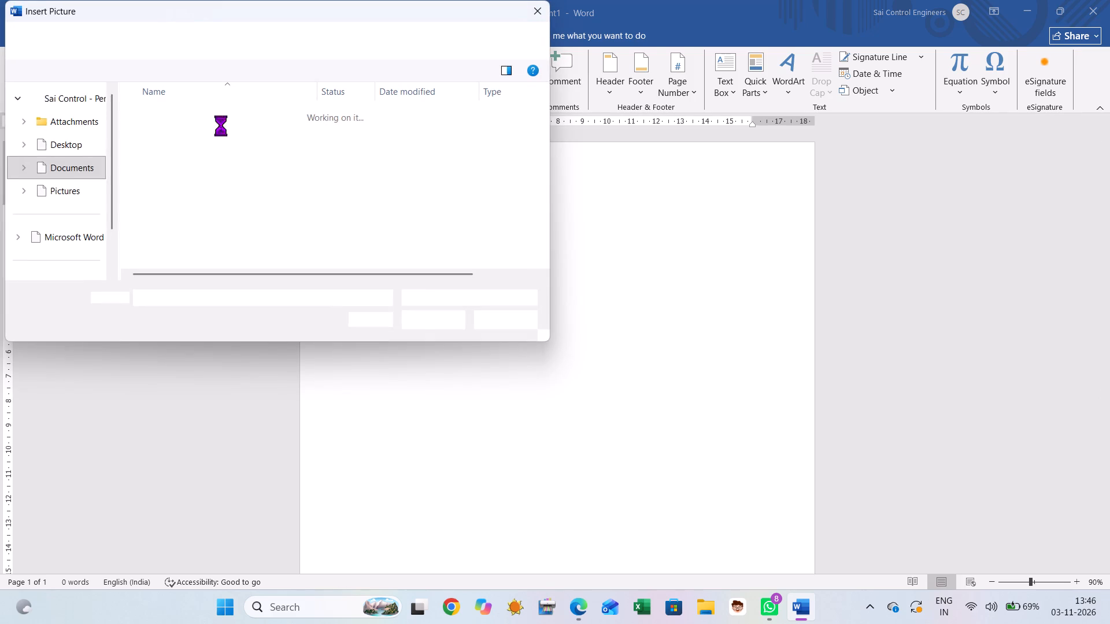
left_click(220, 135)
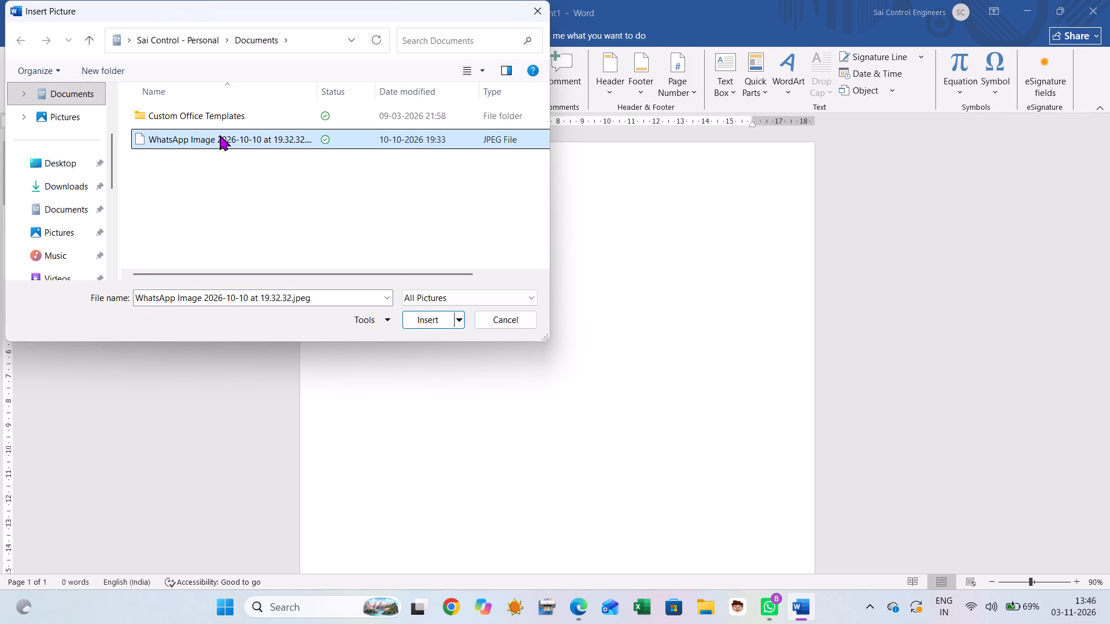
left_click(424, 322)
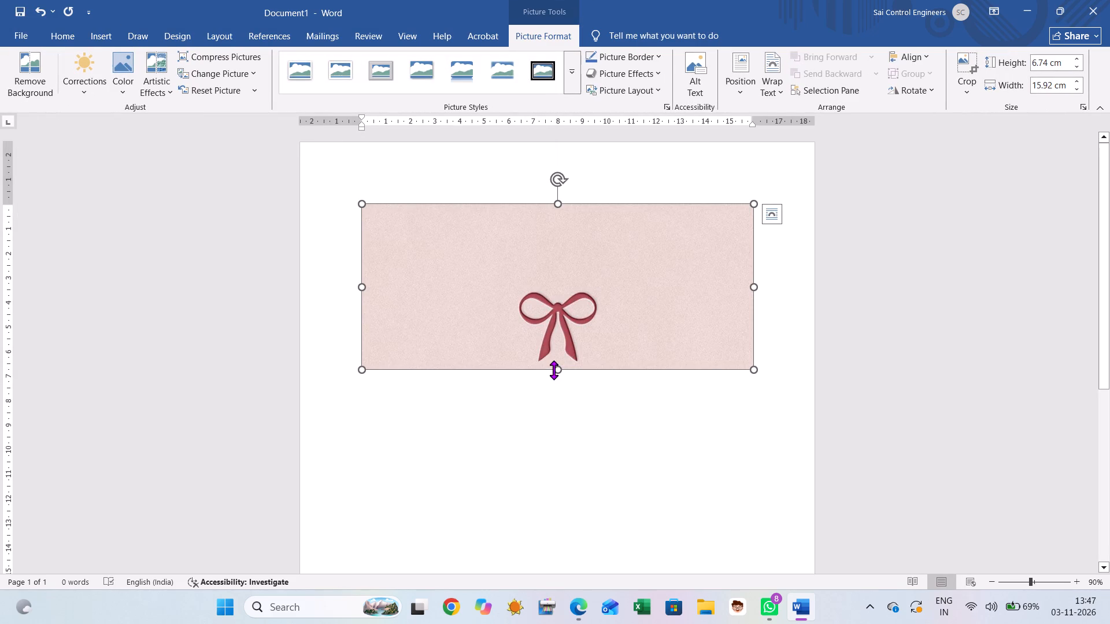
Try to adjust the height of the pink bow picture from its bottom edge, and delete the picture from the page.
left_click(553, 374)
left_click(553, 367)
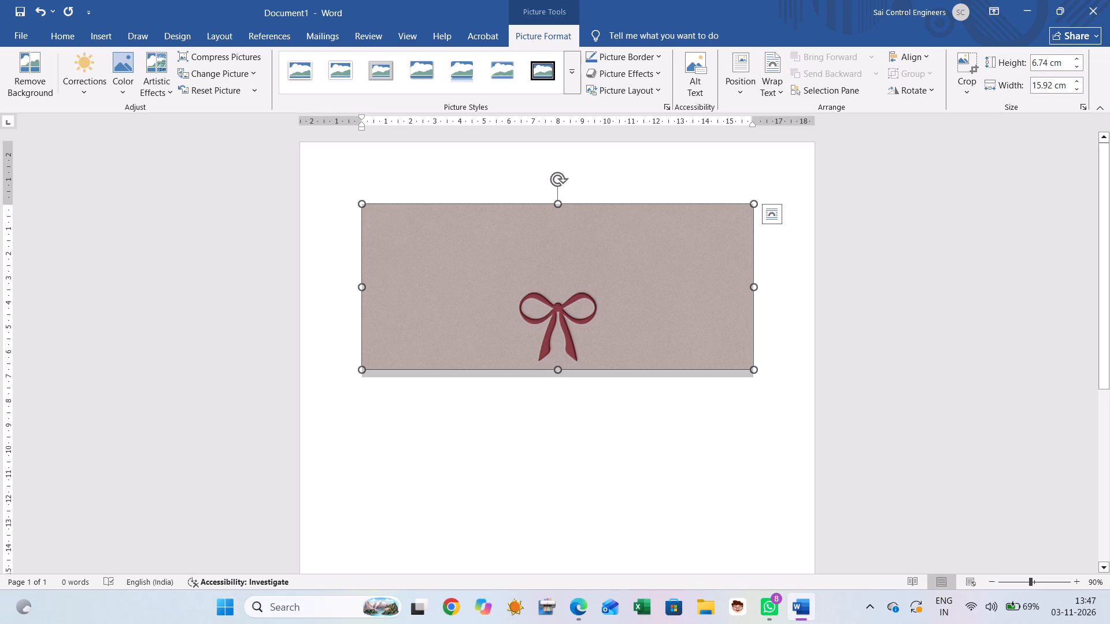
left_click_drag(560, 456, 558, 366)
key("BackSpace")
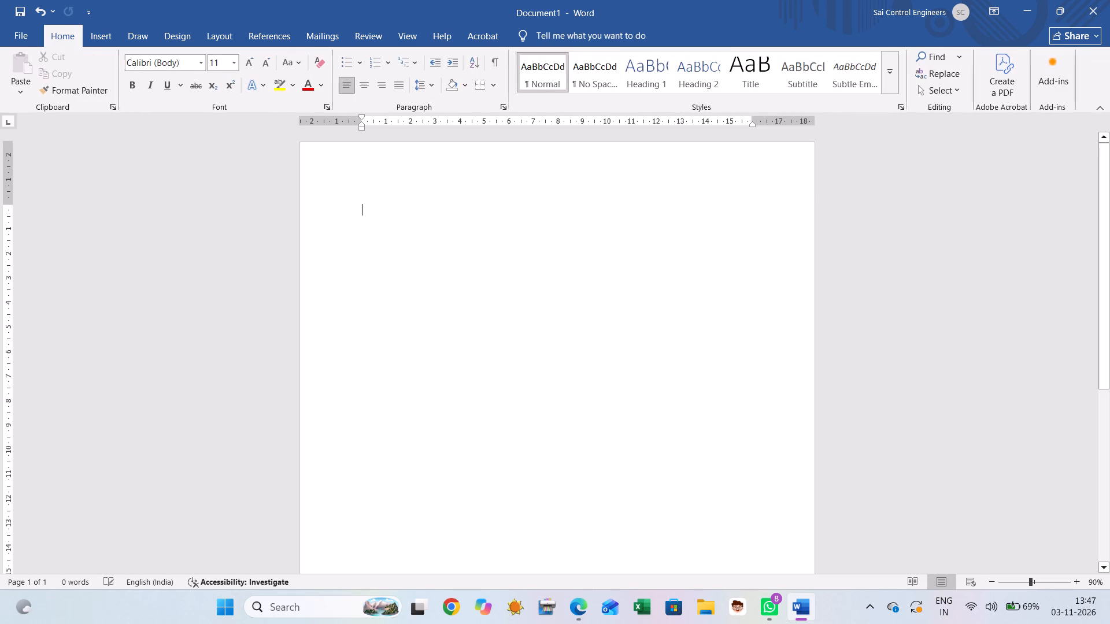
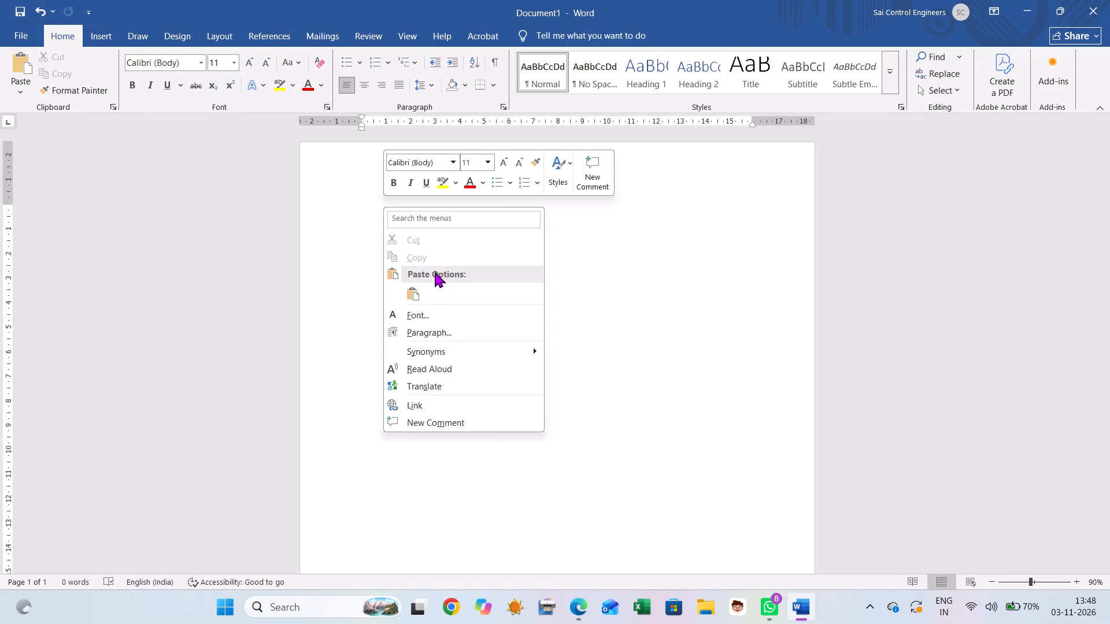
Paste the copied Little Petal Studio card picture at the start of the blank page.
left_click(415, 289)
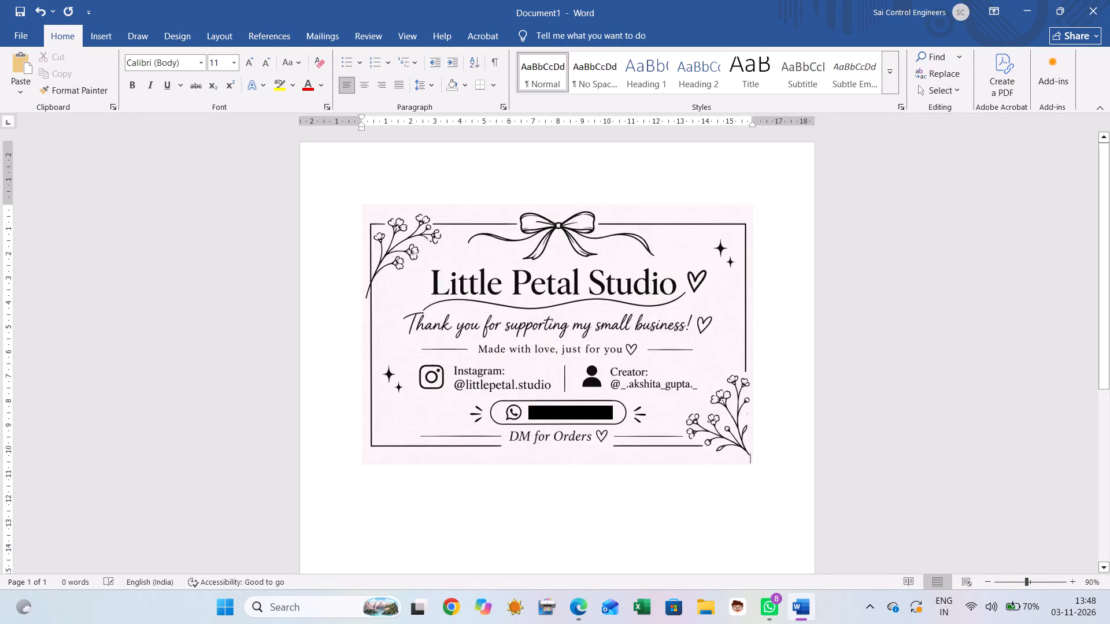
Shrink the Little Petal Studio card picture proportionally to about 8 cm wide, keeping its upper-left corner at the page margin.
left_click(575, 346)
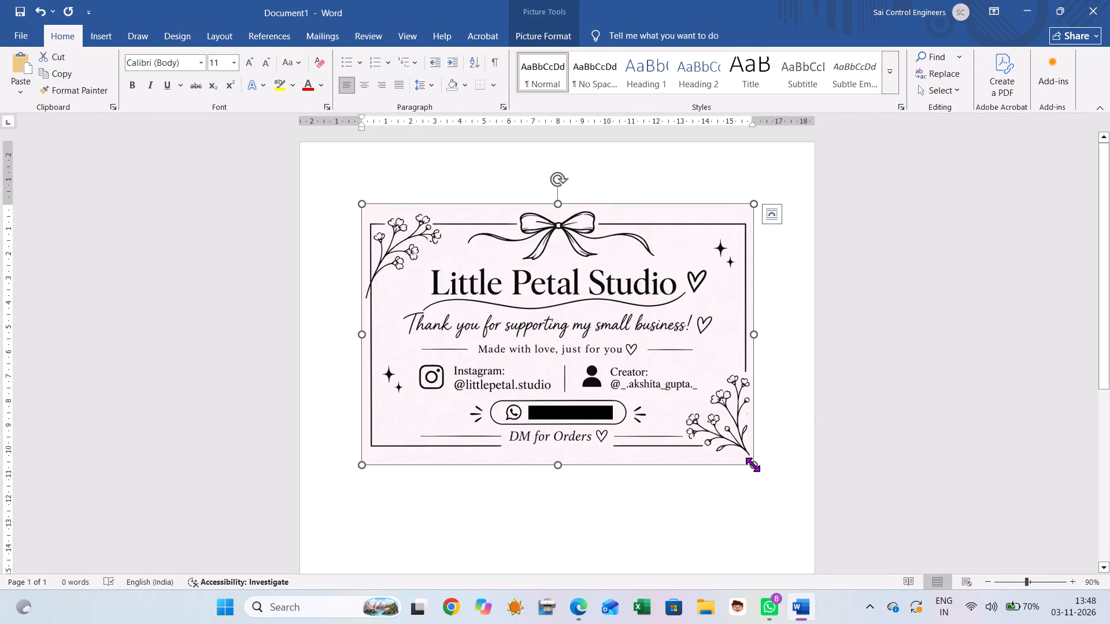
left_click_drag(753, 465, 556, 339)
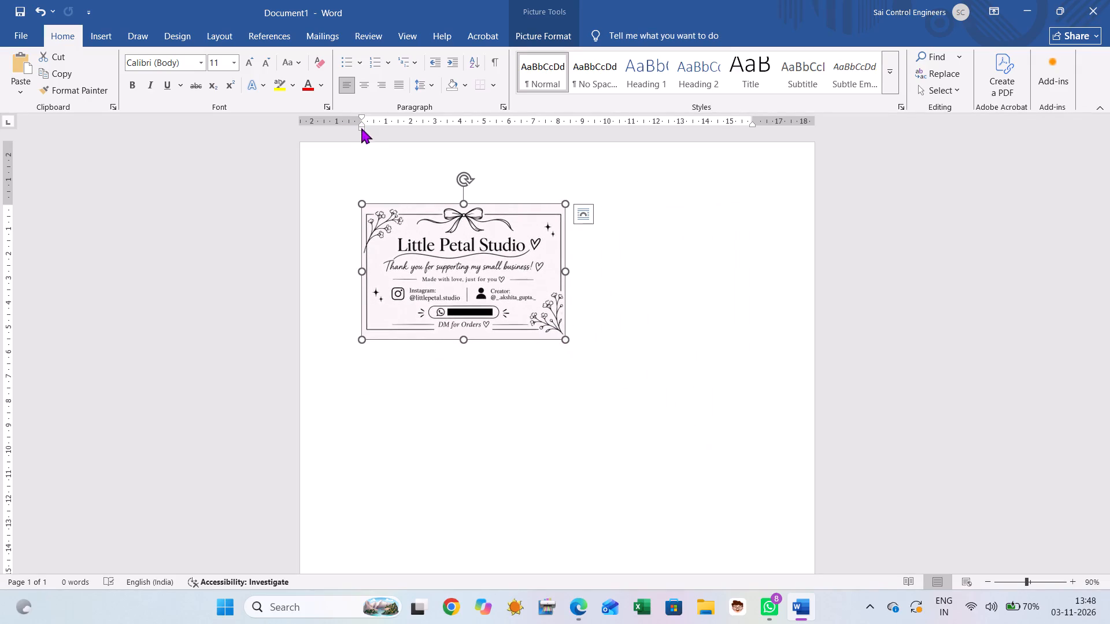
Bring the picture close to the page's upper-left corner by moving the first-line indent outward and shrinking the top margin.
left_click_drag(361, 114, 302, 118)
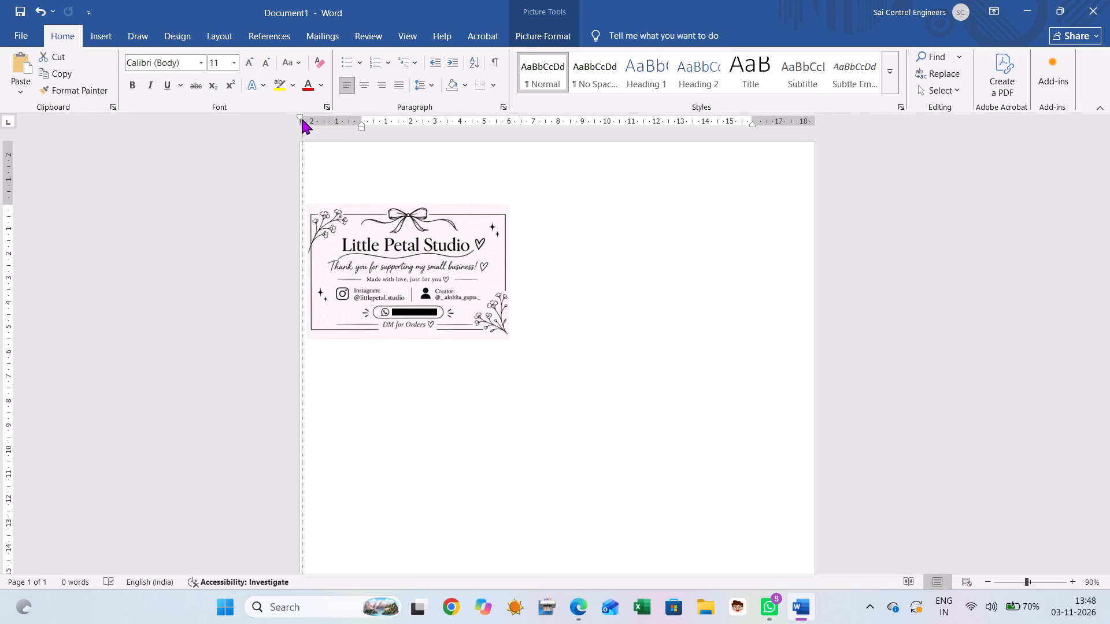
left_click_drag(302, 118, 306, 118)
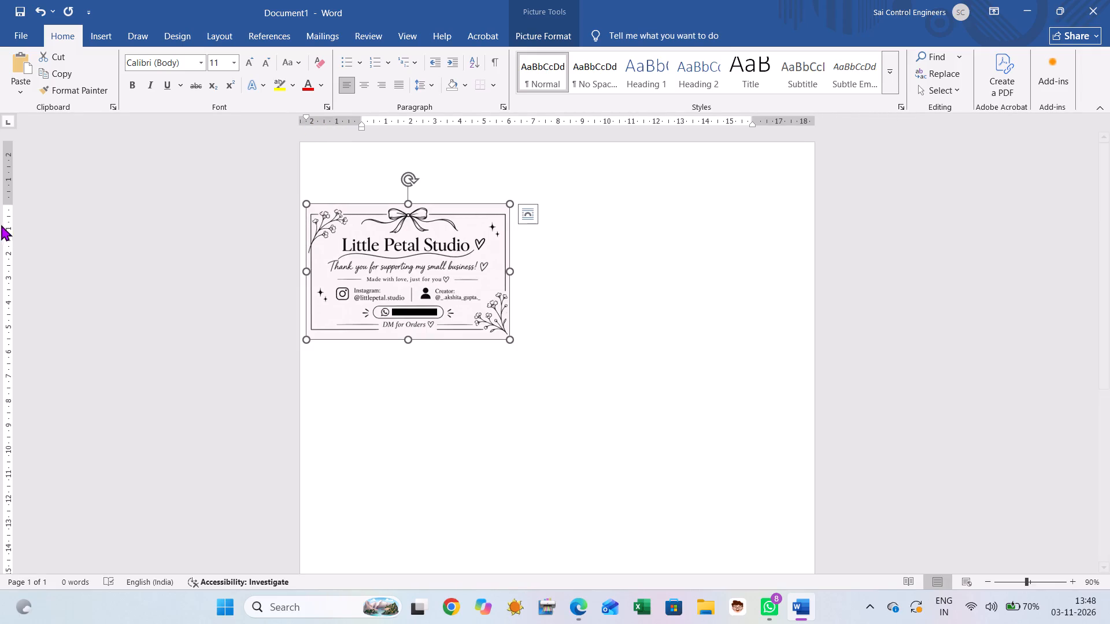
left_click_drag(8, 203, 7, 169)
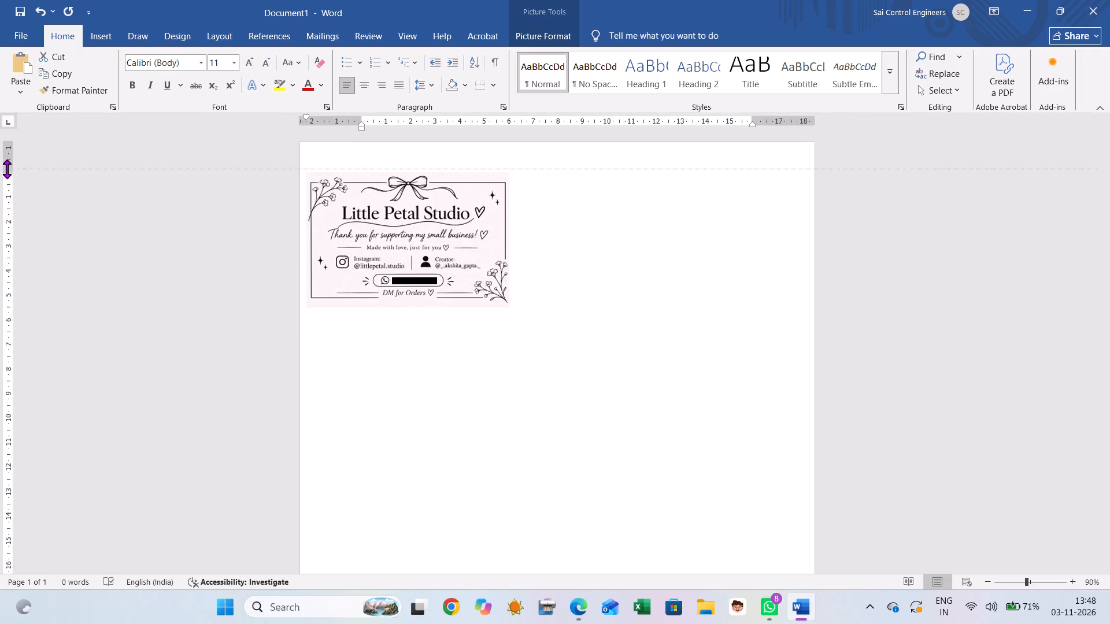
left_click_drag(7, 169, 8, 155)
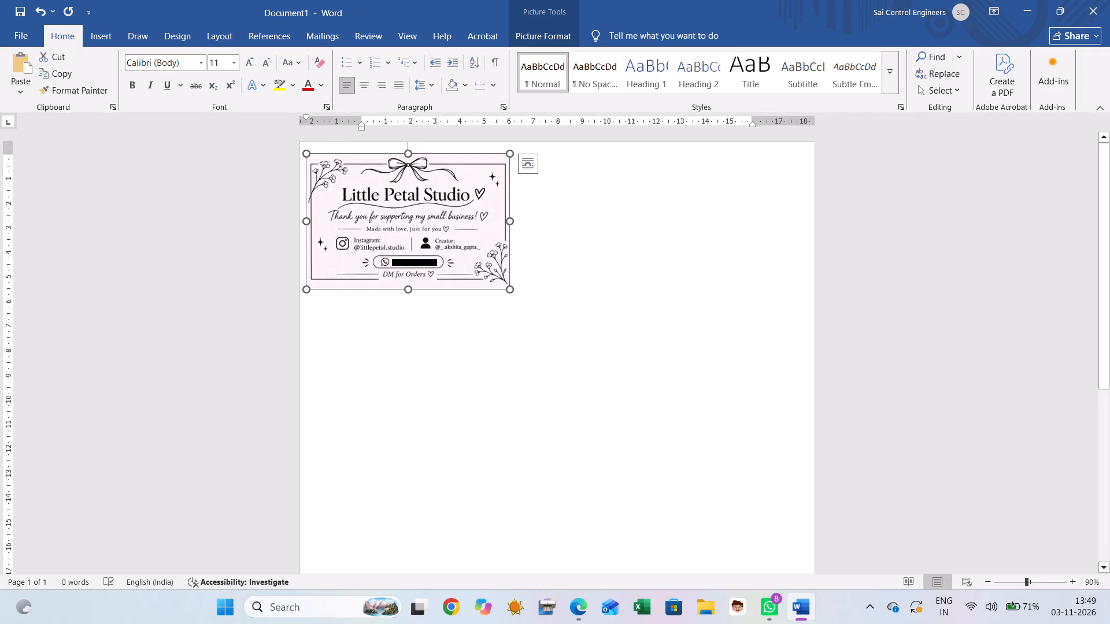
Copy the Little Petal Studio card and paste it as a picture beside the original.
right_click(485, 226)
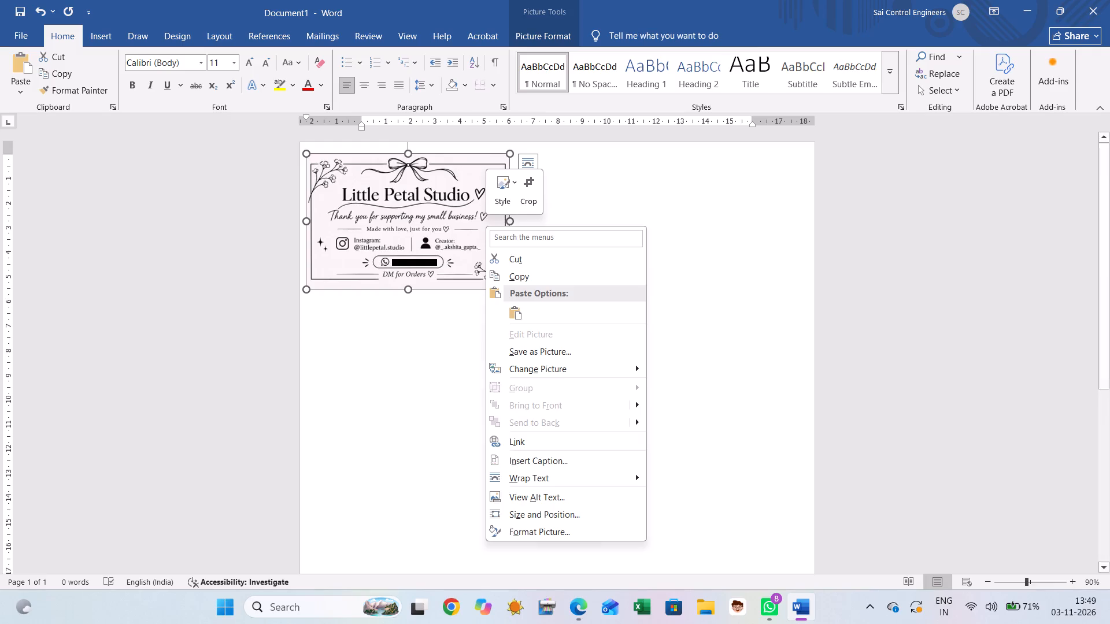
left_click(524, 270)
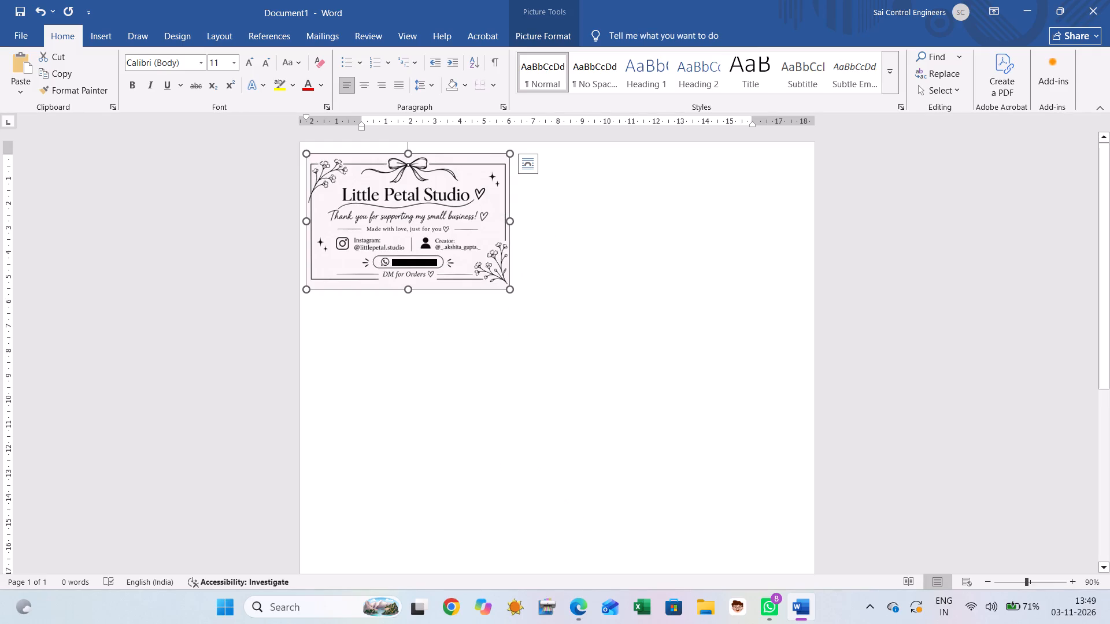
right_click(593, 207)
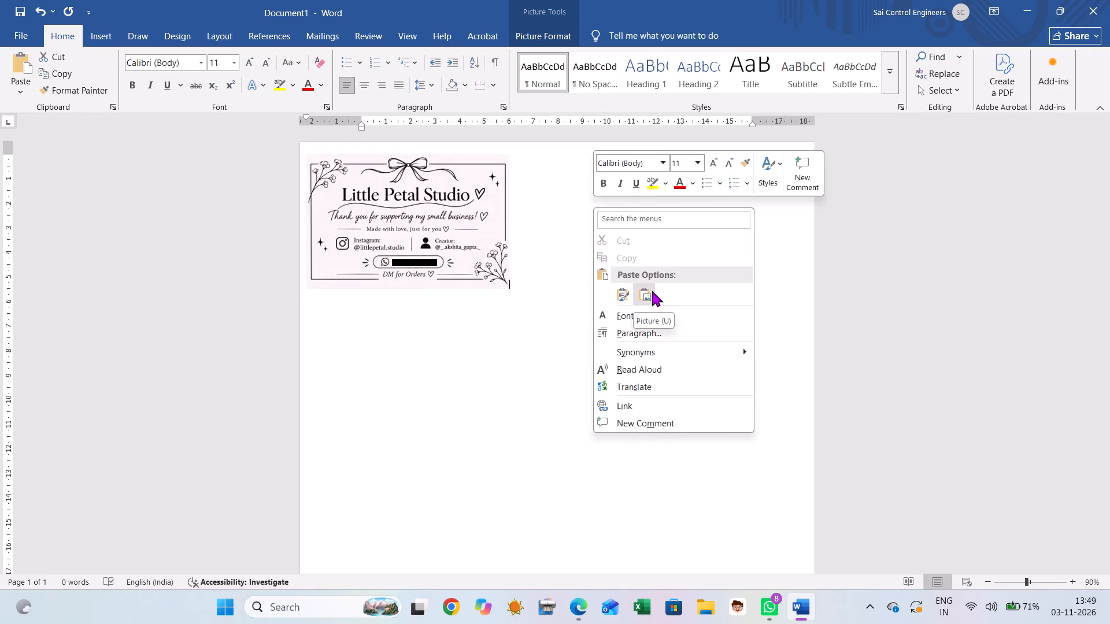
left_click(645, 287)
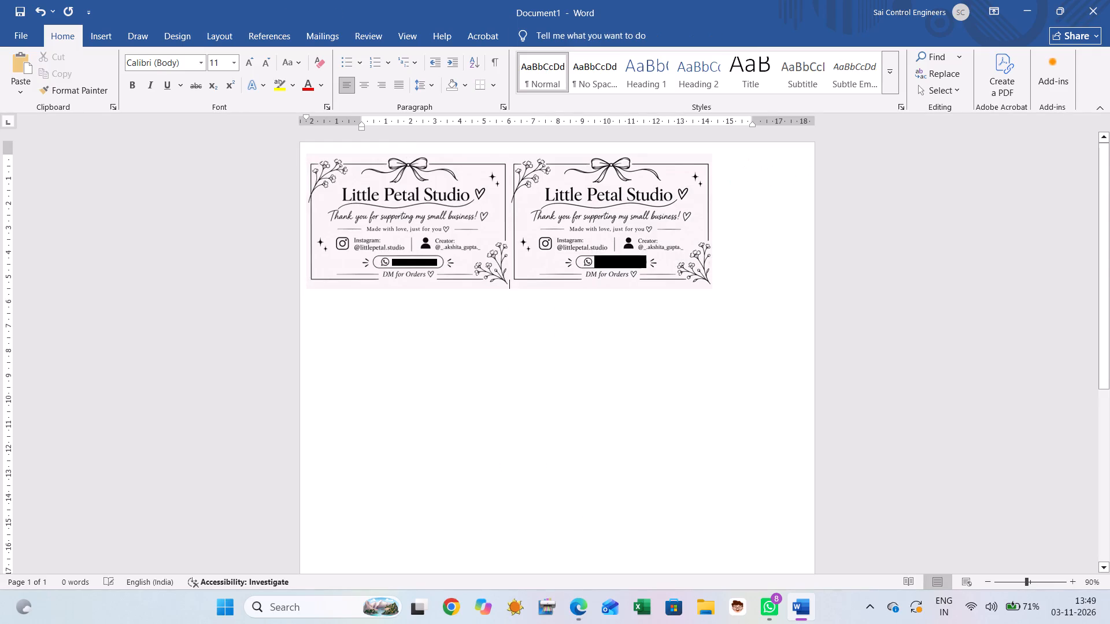
Copy the card again and paste it as a picture to start a second row.
right_click(580, 234)
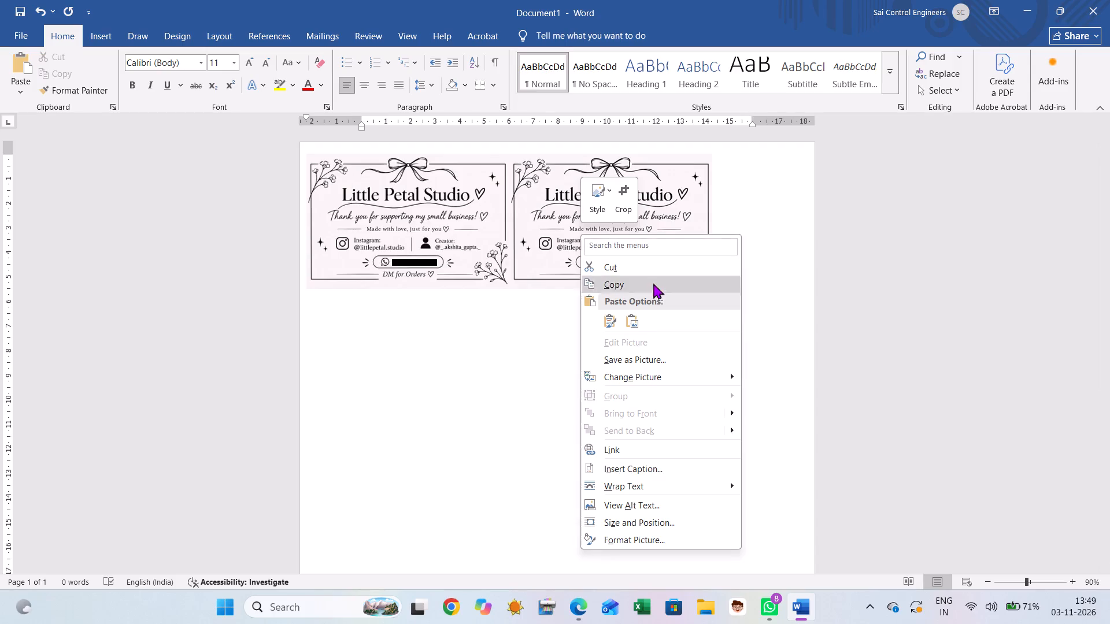
left_click(633, 281)
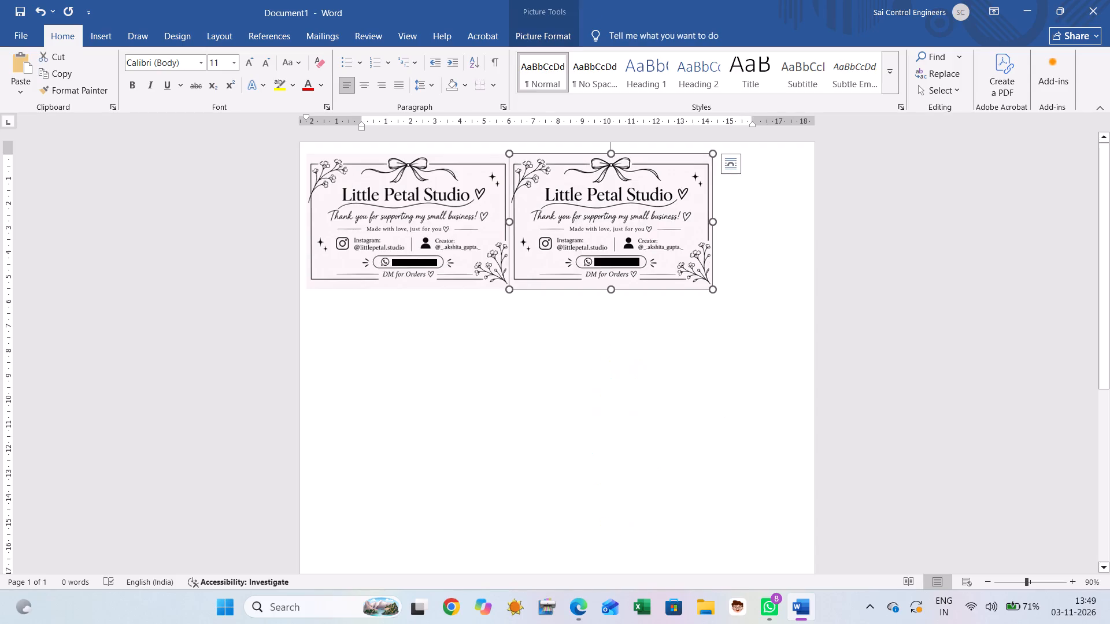
right_click(353, 354)
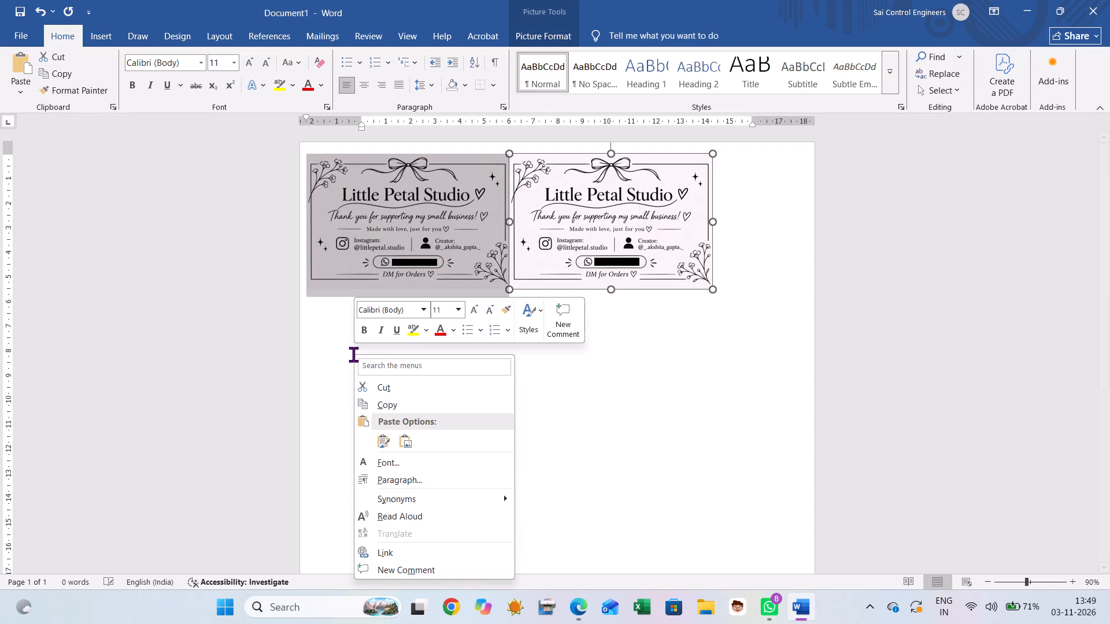
left_click(410, 405)
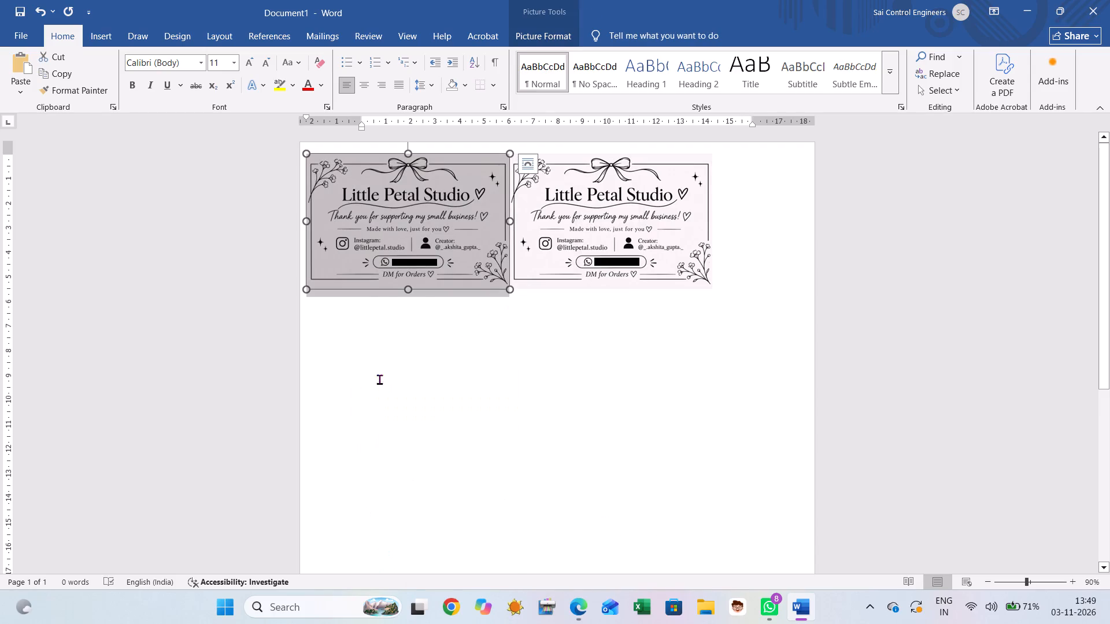
right_click(369, 372)
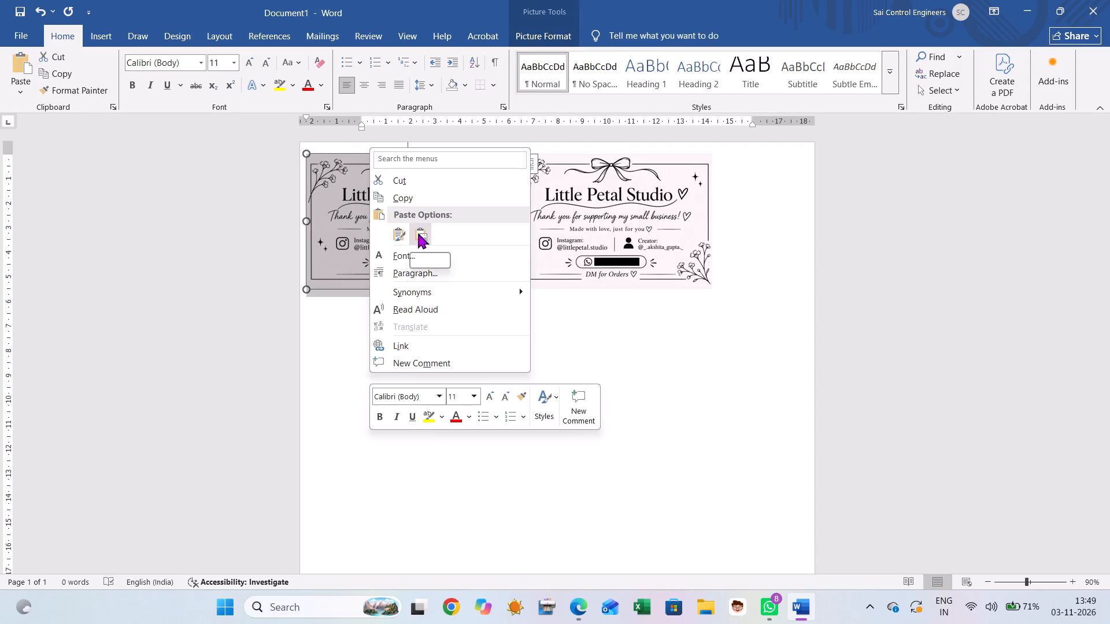
left_click(418, 232)
Add two more copies of the card below the one in the second row.
right_click(603, 359)
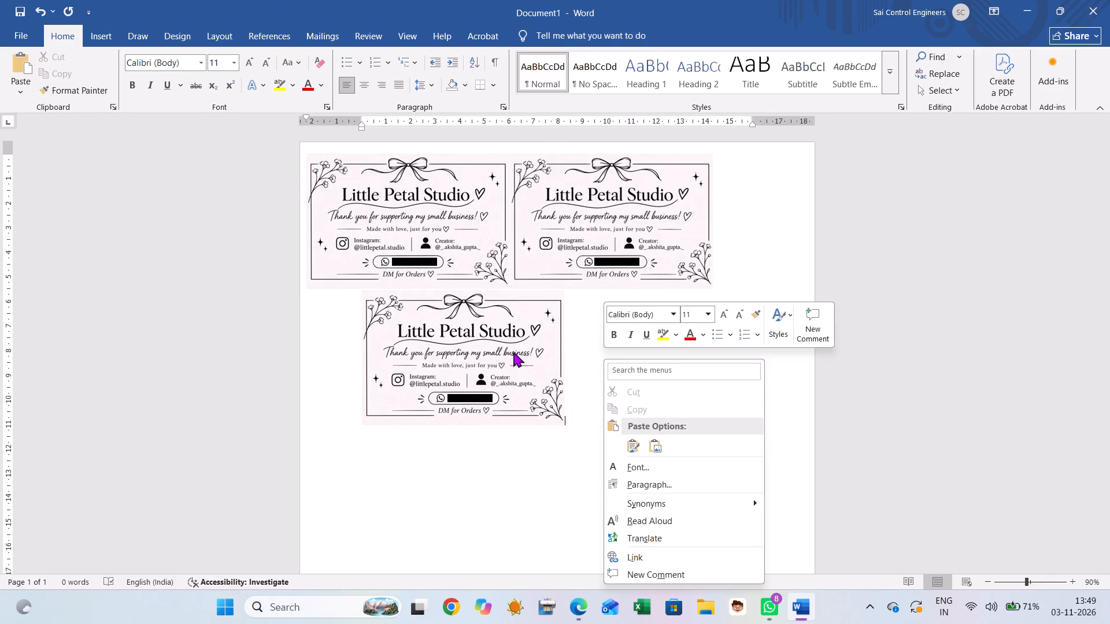
left_click(451, 352)
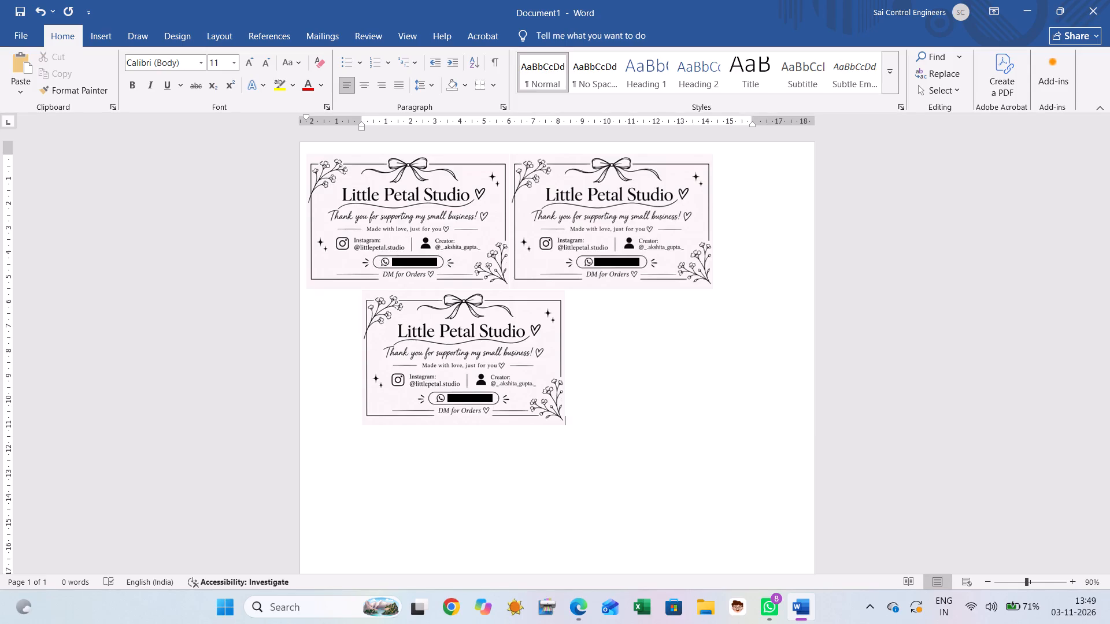
left_click(451, 352, "ctrl")
key("ctrl+d")
left_click(451, 352, "ctrl")
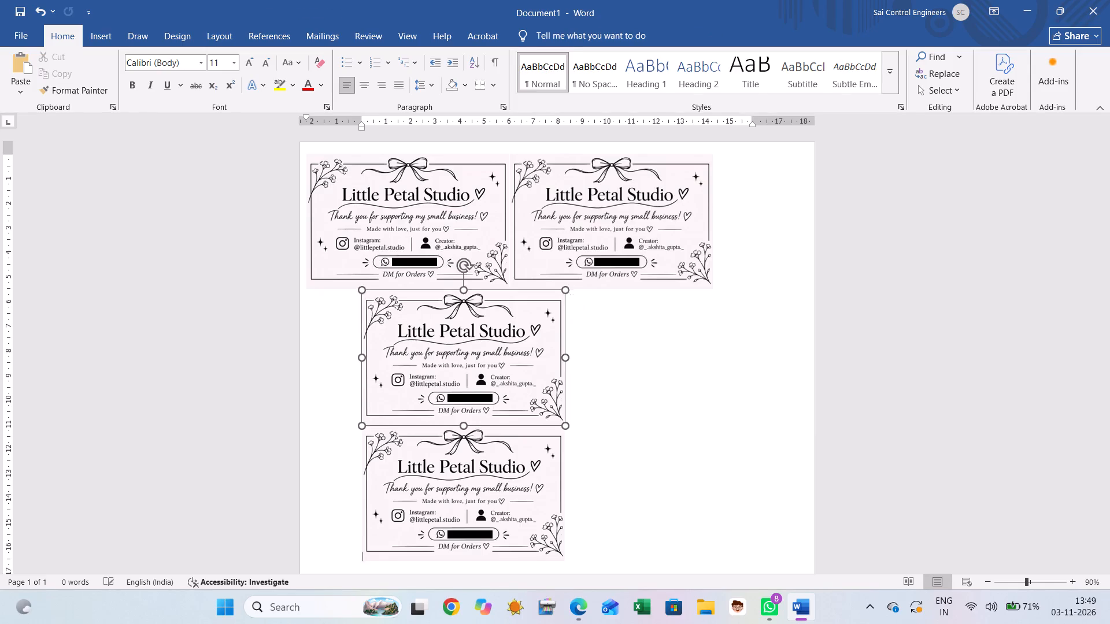
key("ctrl+d")
key("ctrl+d")
key("ctrl+d")
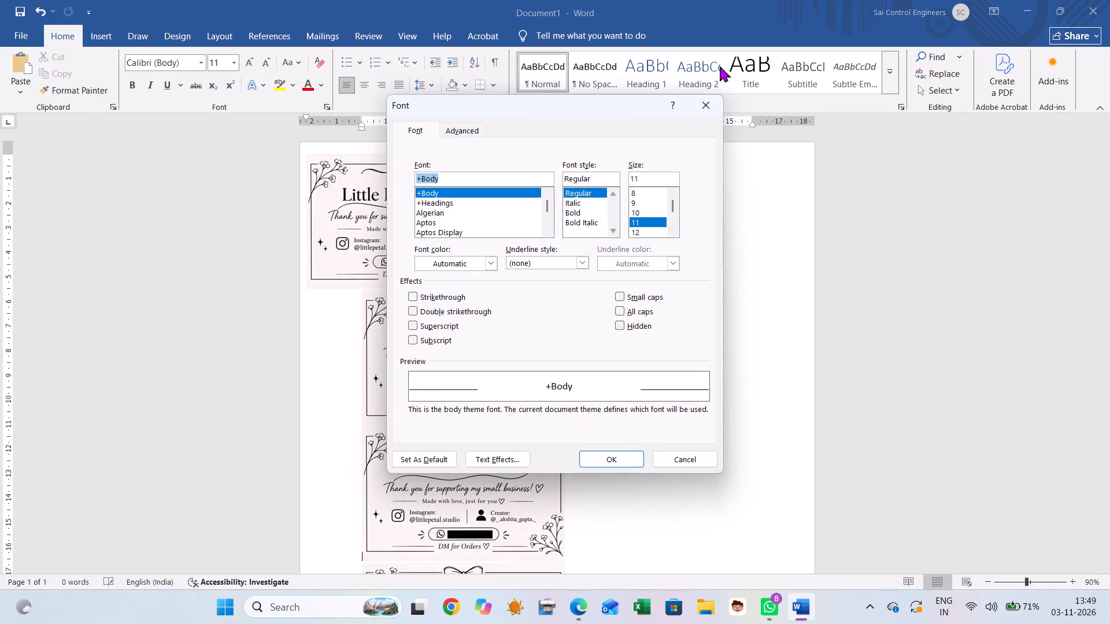
left_click(707, 105)
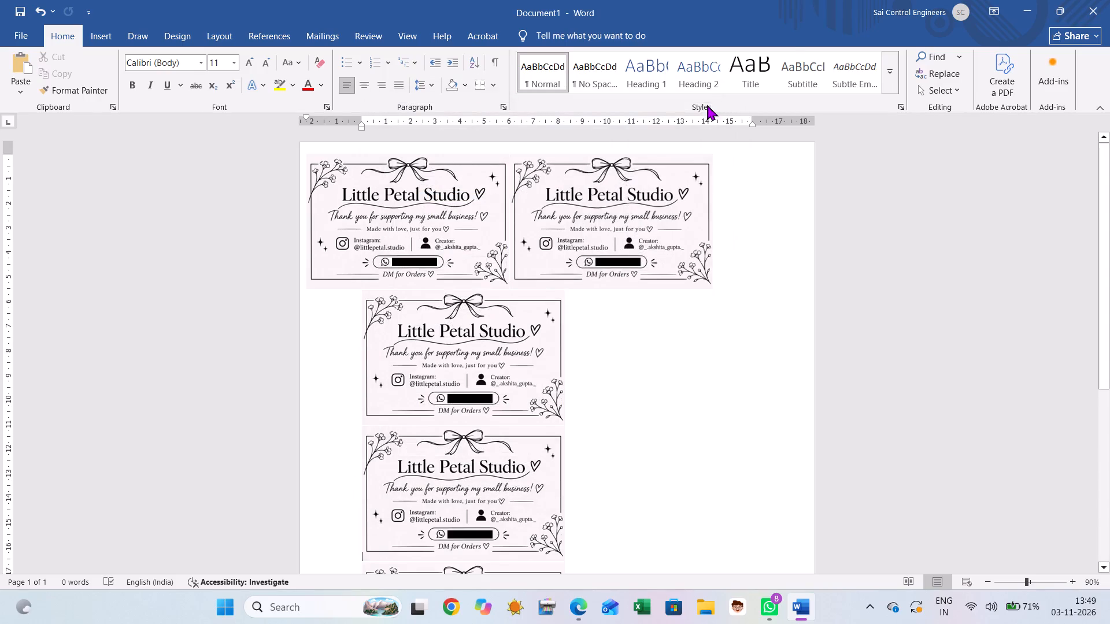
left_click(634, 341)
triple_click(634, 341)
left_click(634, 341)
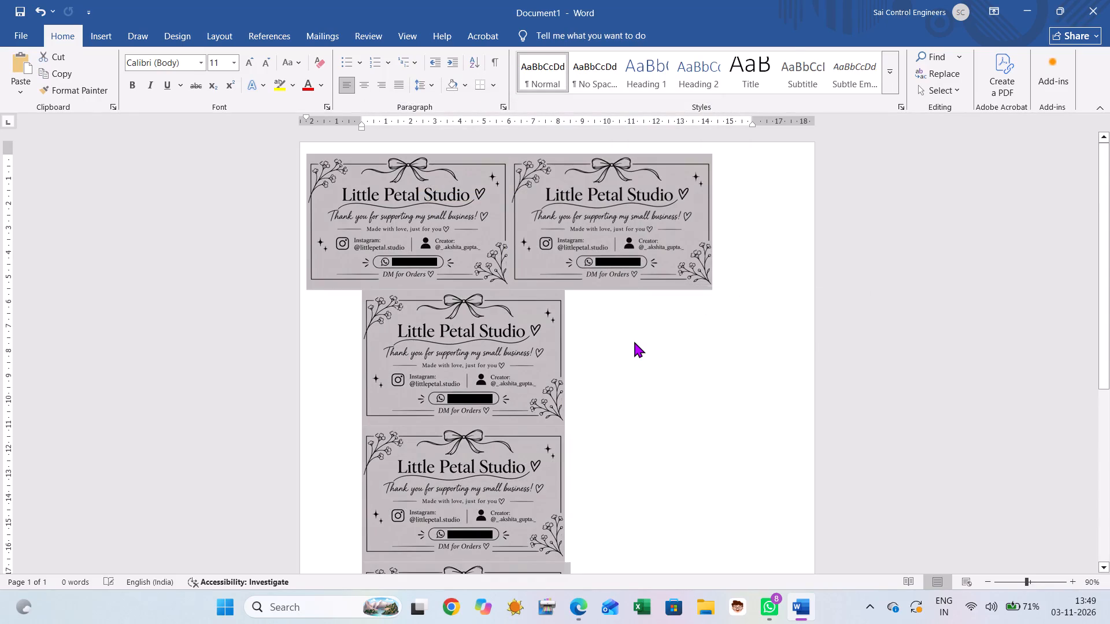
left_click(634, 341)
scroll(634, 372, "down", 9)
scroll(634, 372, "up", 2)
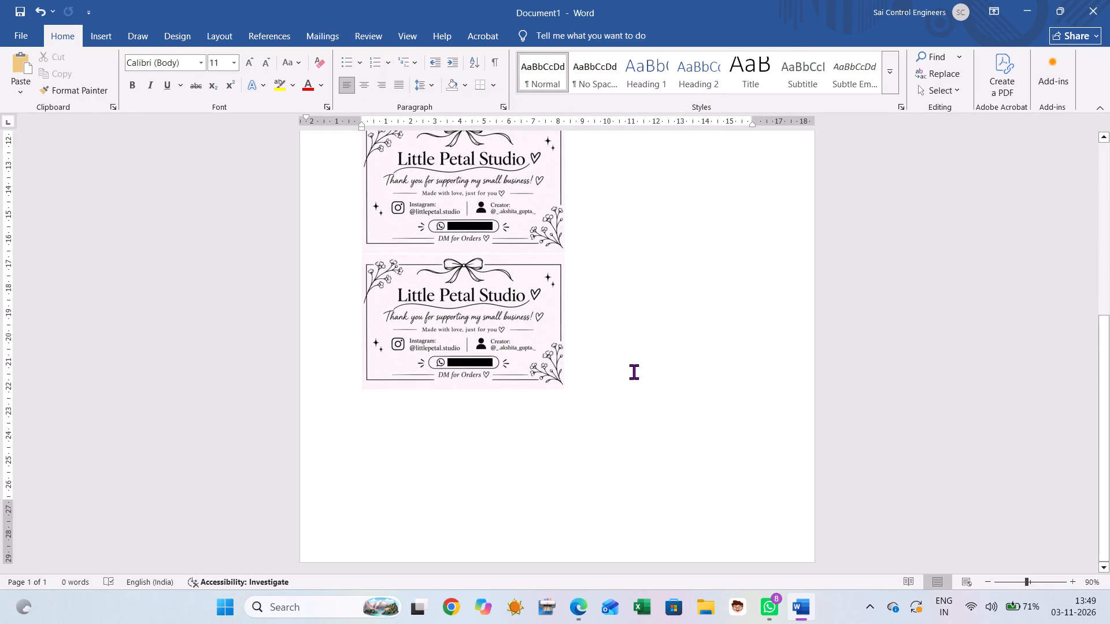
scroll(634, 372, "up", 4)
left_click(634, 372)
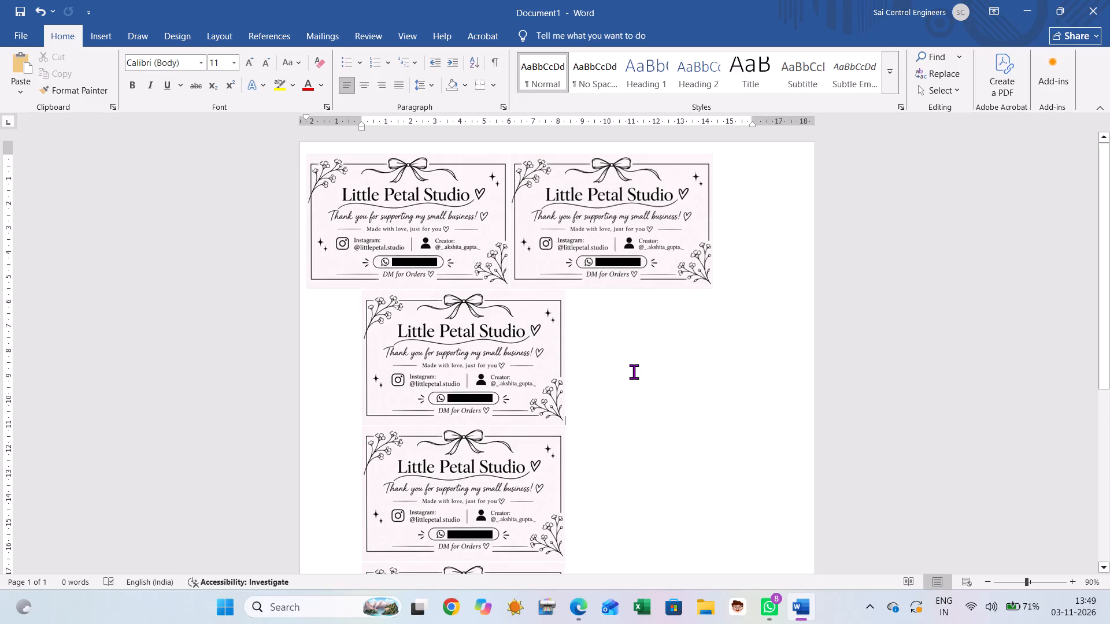
Reduce the right margin so the text area extends to about 17 cm on the ruler, fitting two cards in the second row.
left_click(752, 121)
left_click_drag(752, 121, 761, 124)
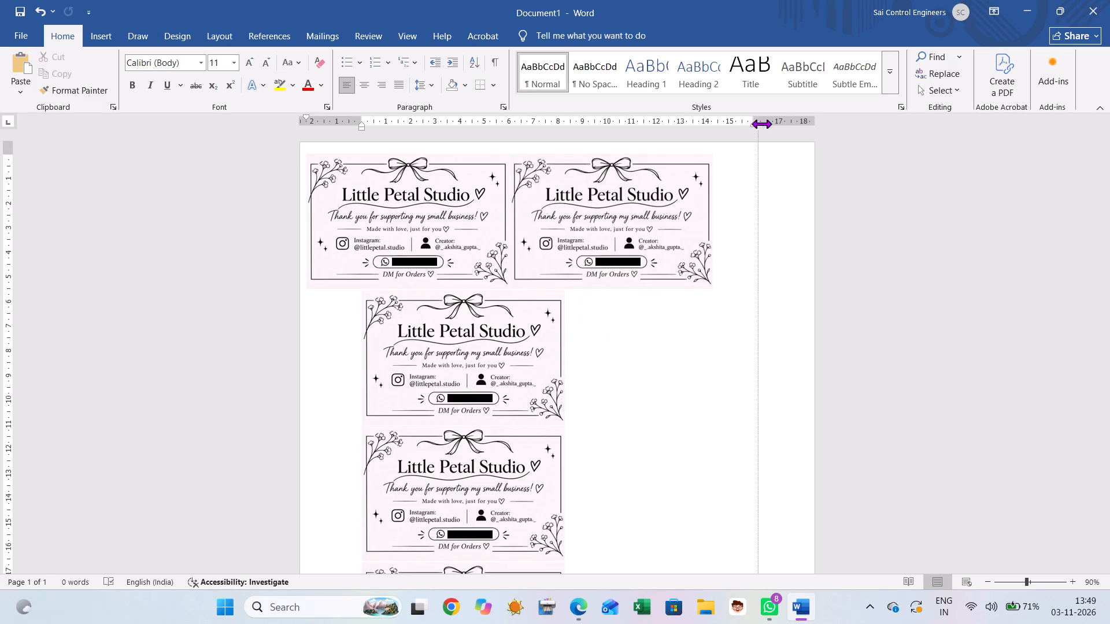
left_click_drag(761, 124, 778, 127)
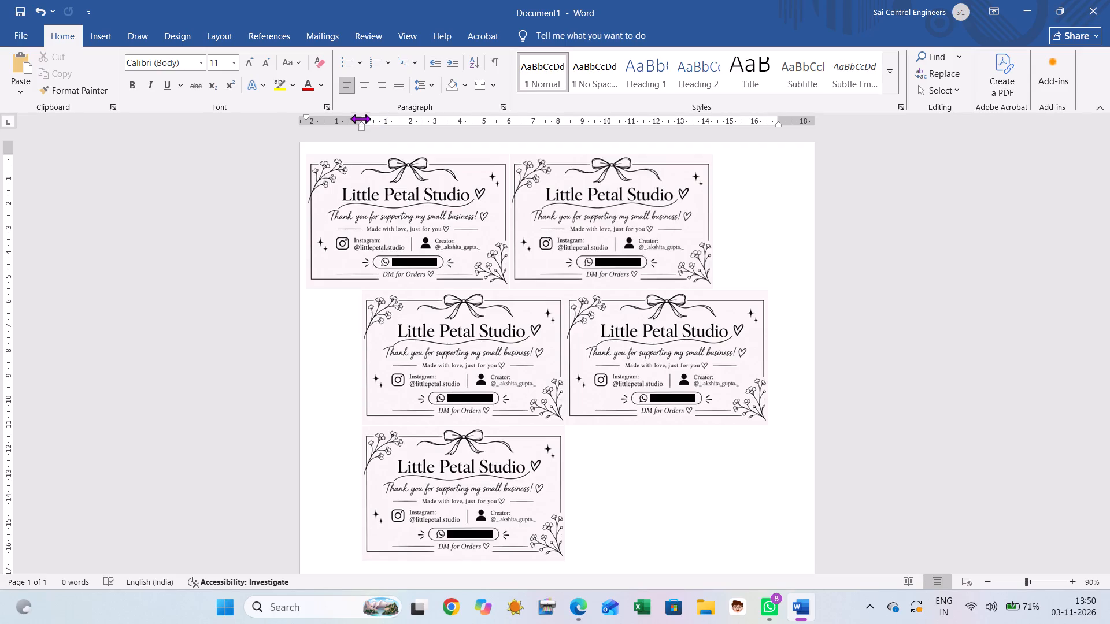
Adjust the left margin so it sits slightly further in from the page's left edge.
left_click_drag(360, 118, 304, 117)
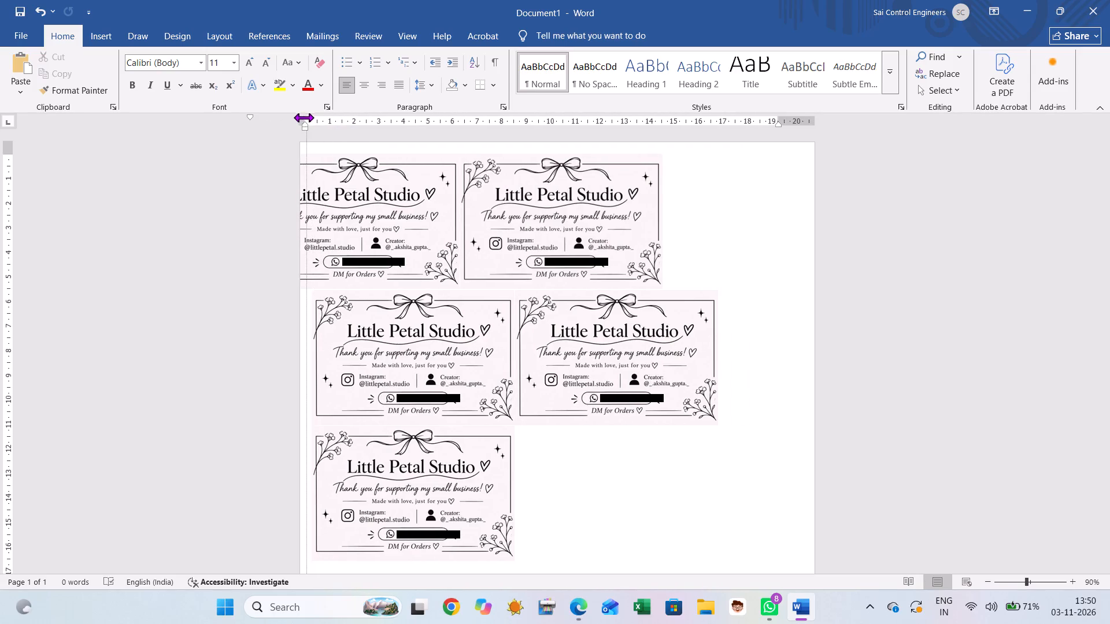
left_click_drag(304, 117, 373, 125)
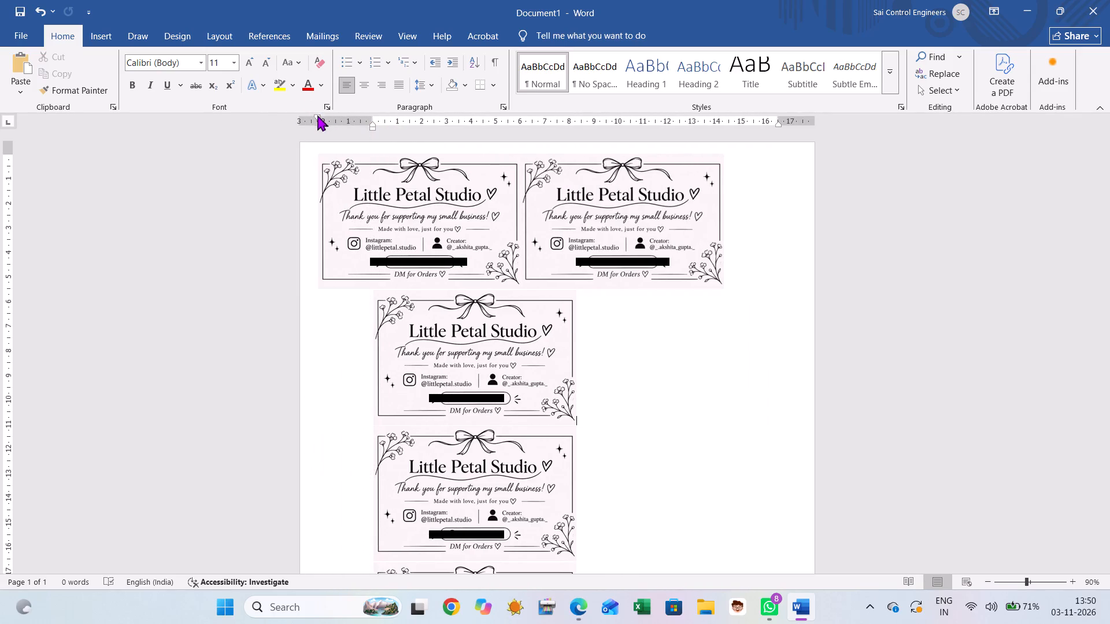
Bring the first-line indent of the card paragraph back to about the left margin.
left_click_drag(316, 112, 382, 116)
left_click(382, 116)
left_click_drag(315, 114, 373, 118)
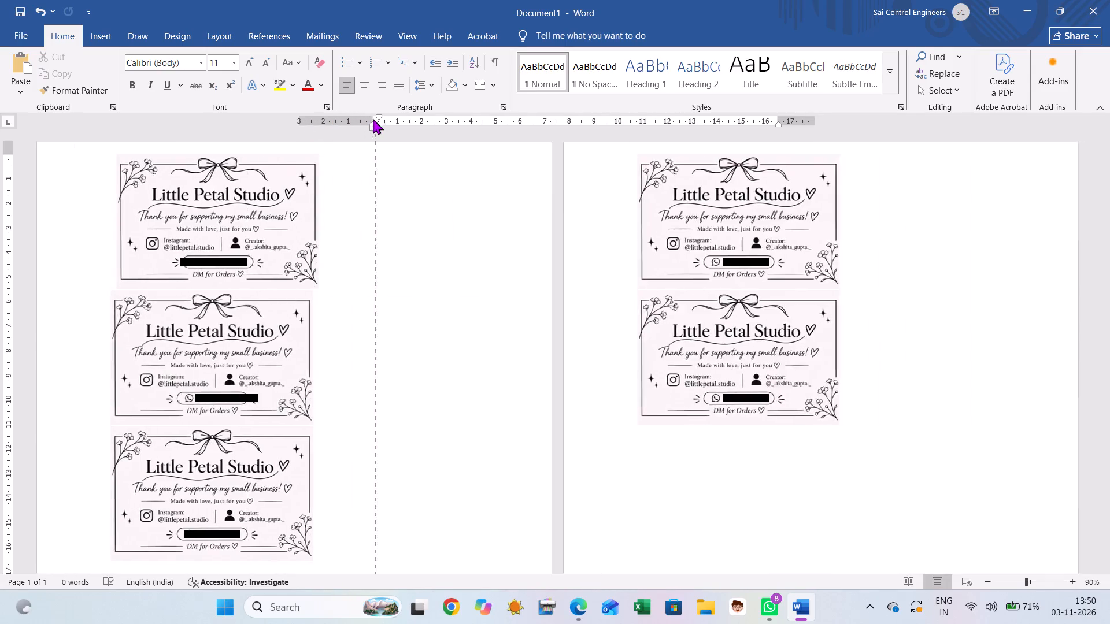
left_click_drag(373, 118, 369, 117)
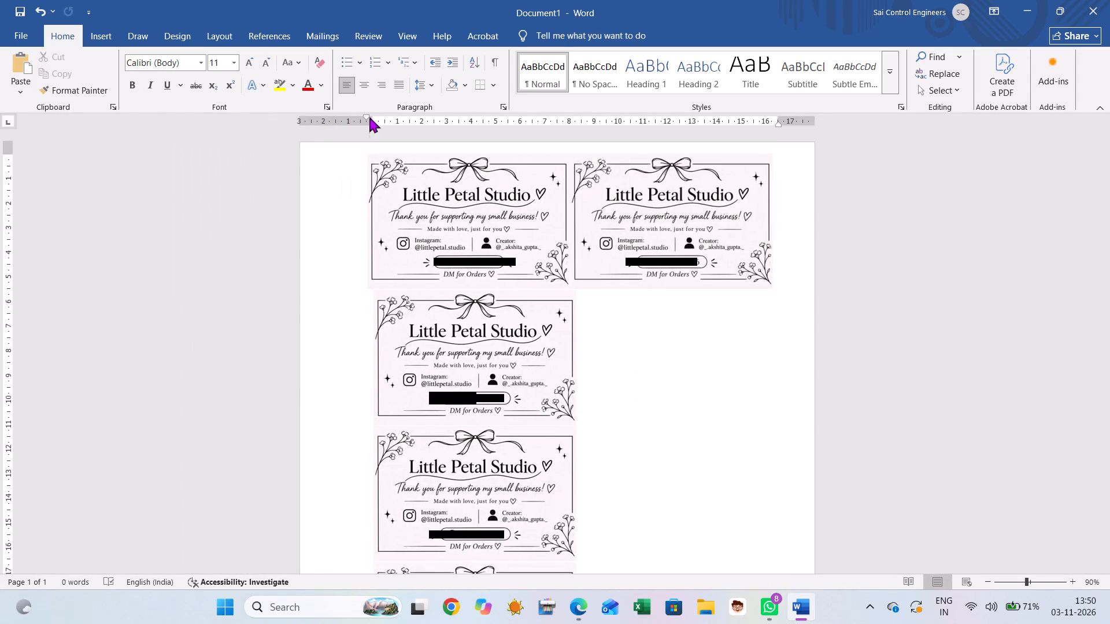
Shift the card paragraph's whole left indent outward, close to the page's left edge.
left_click_drag(371, 125, 313, 134)
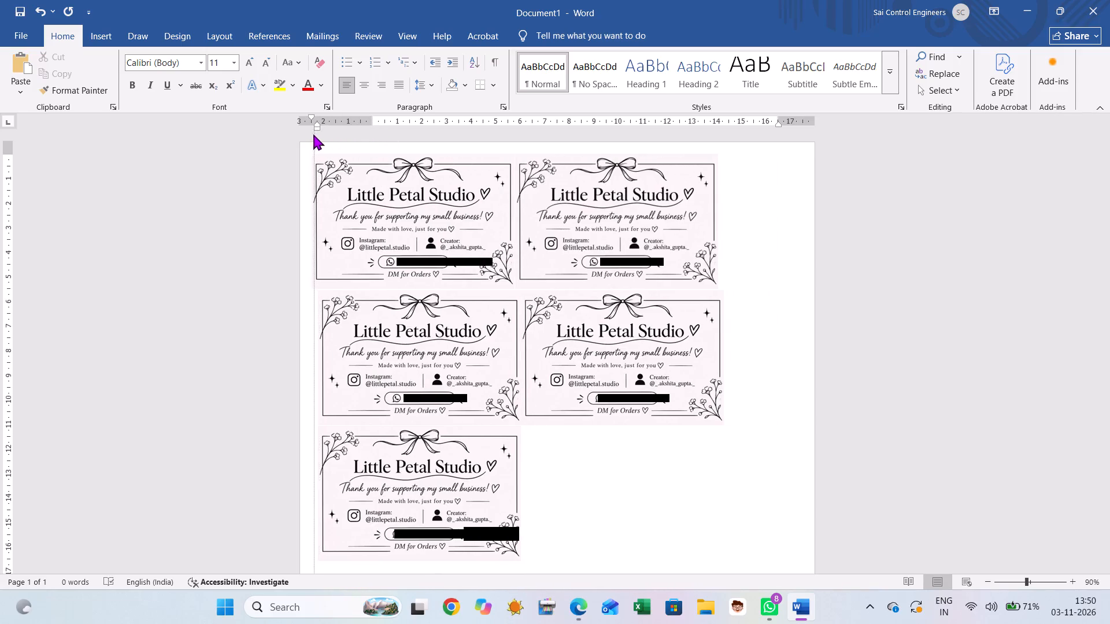
left_click_drag(313, 134, 316, 132)
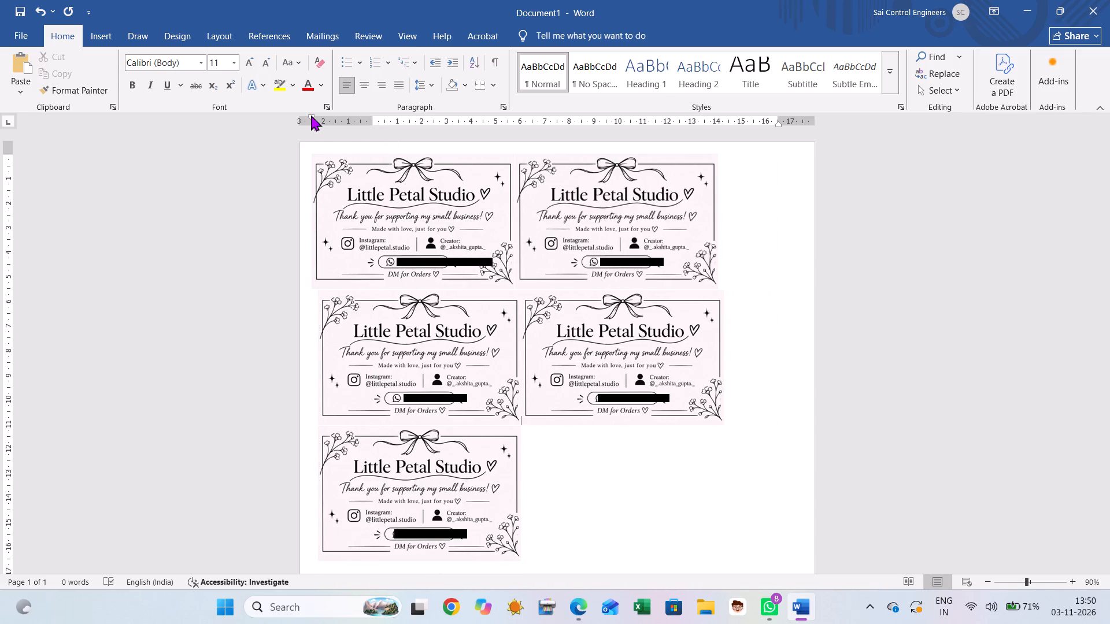
Shift the card paragraph's first-line indent slightly inward and its hanging indent slightly outward, closer to the page's left edge.
left_click_drag(309, 112, 318, 114)
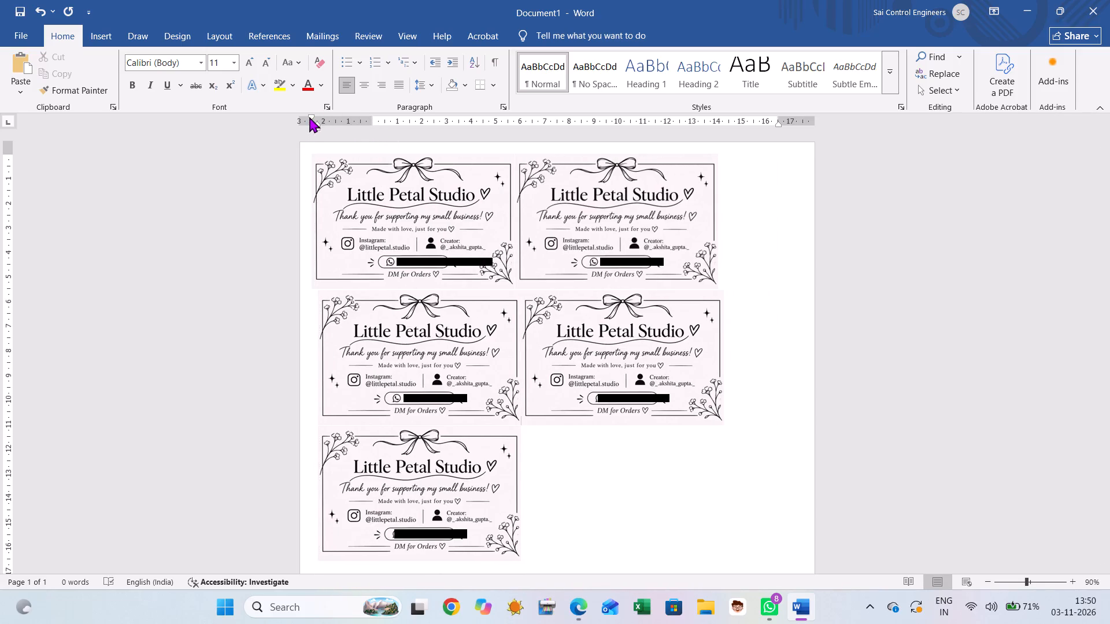
left_click(312, 114)
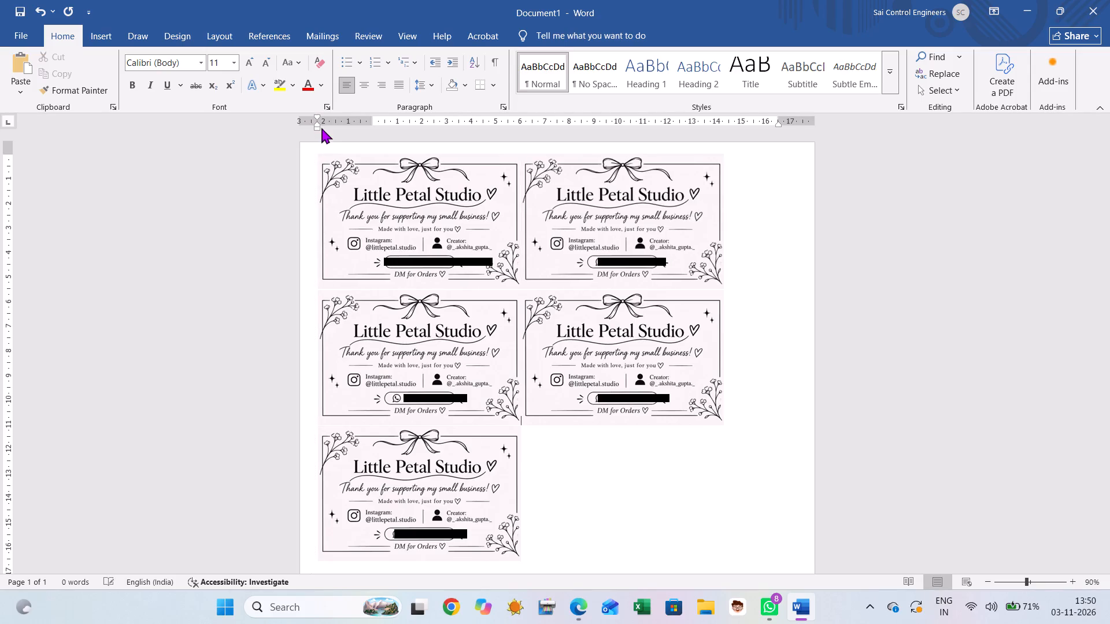
left_click(315, 124)
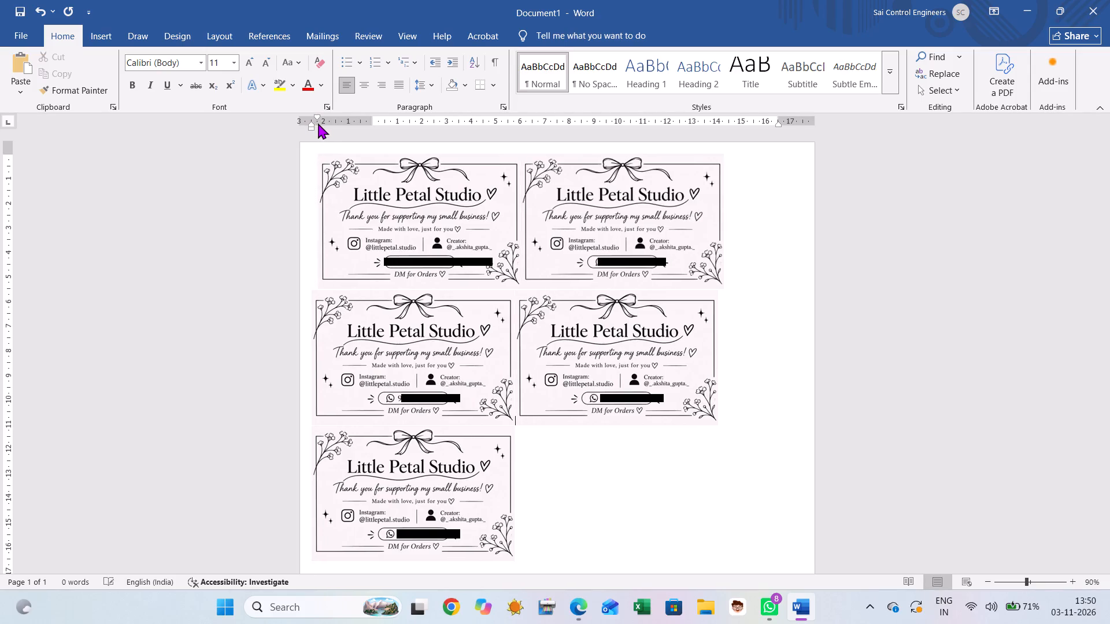
left_click(314, 115)
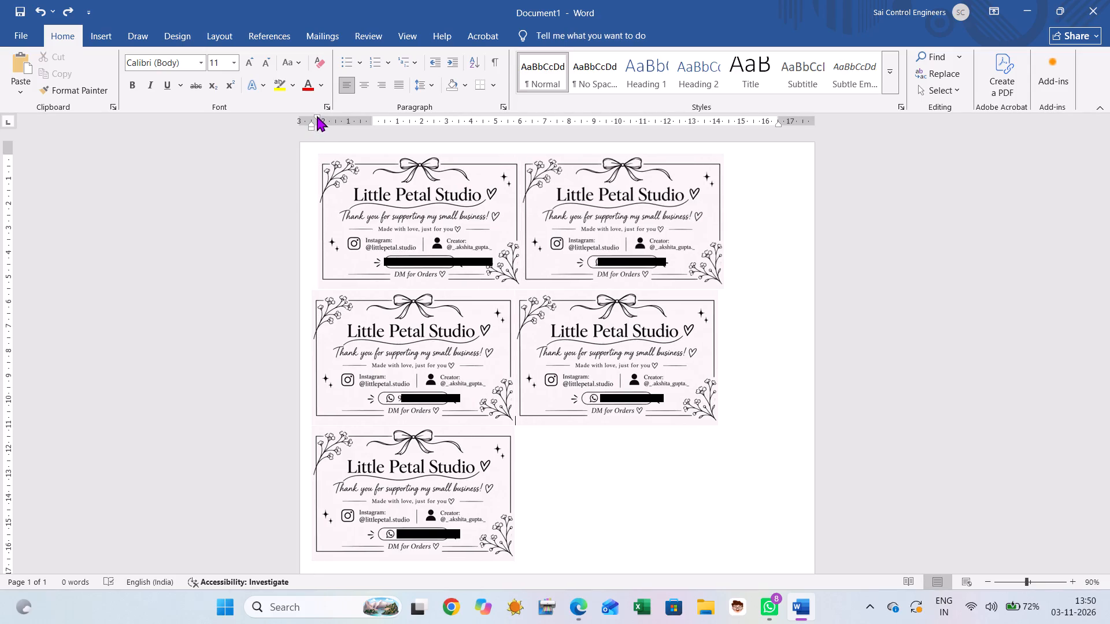
left_click(316, 114)
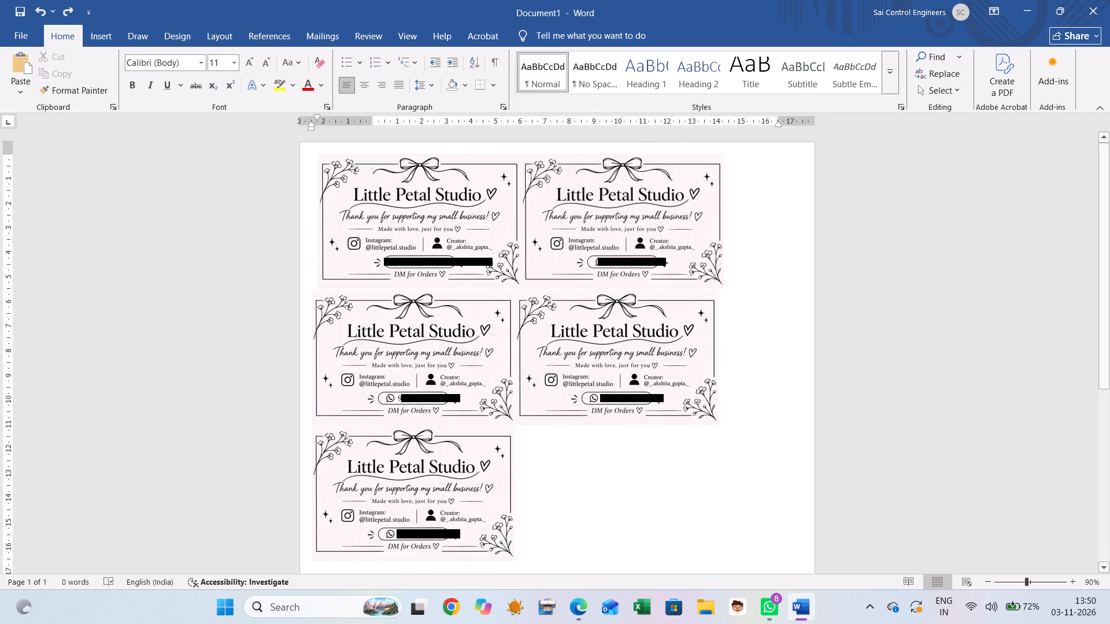
Duplicate a second-row card to fill the empty second slot of the third row.
scroll(504, 306, "down", 2)
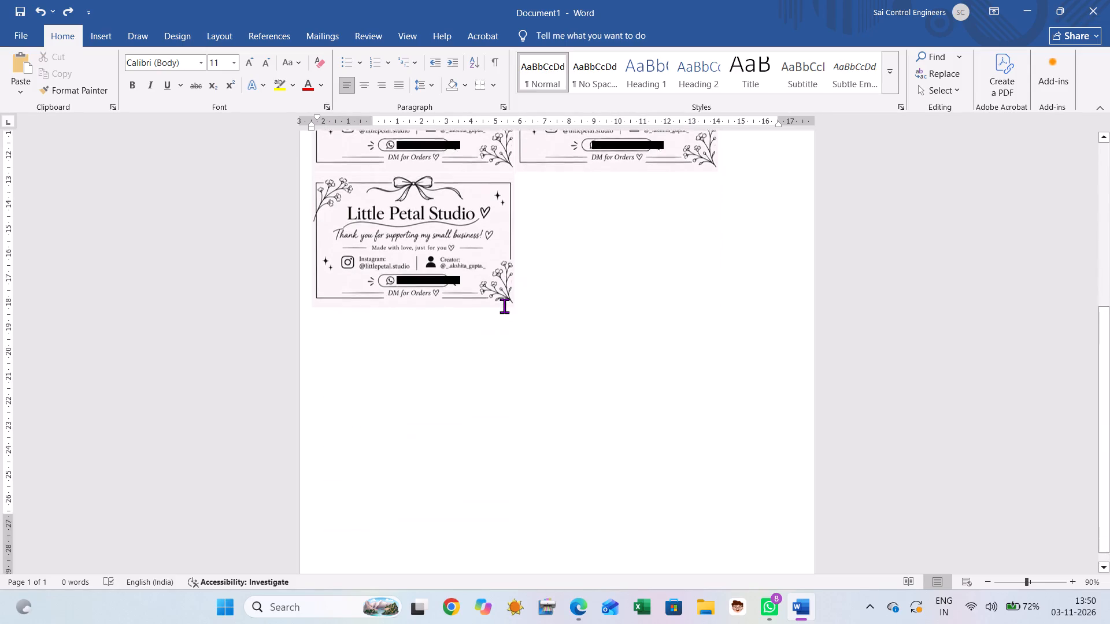
scroll(504, 306, "up", 2)
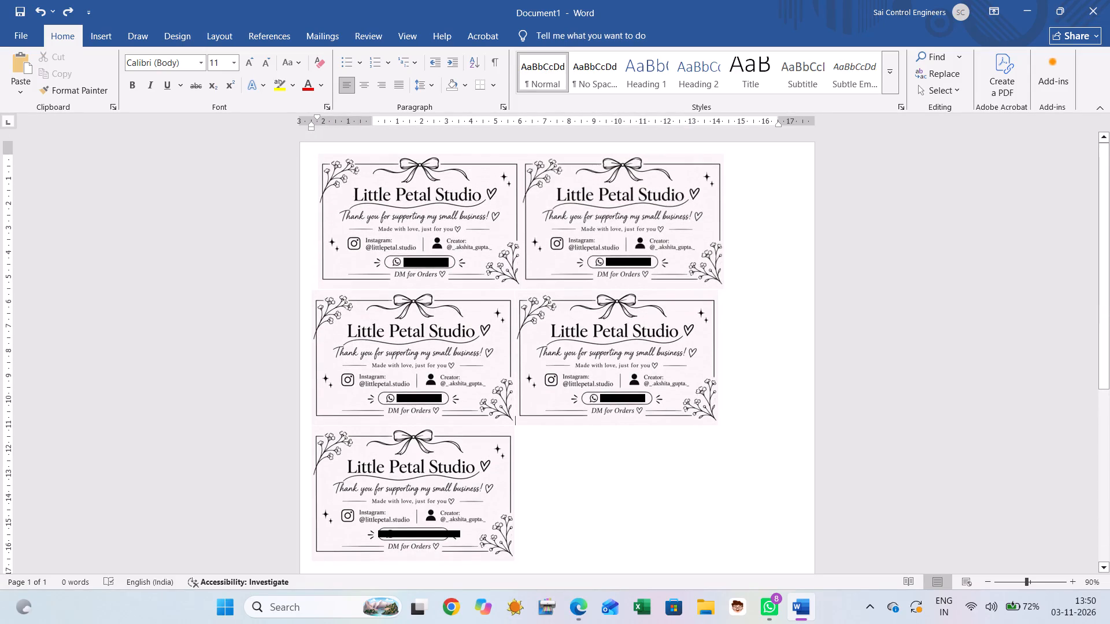
key("ctrl+d")
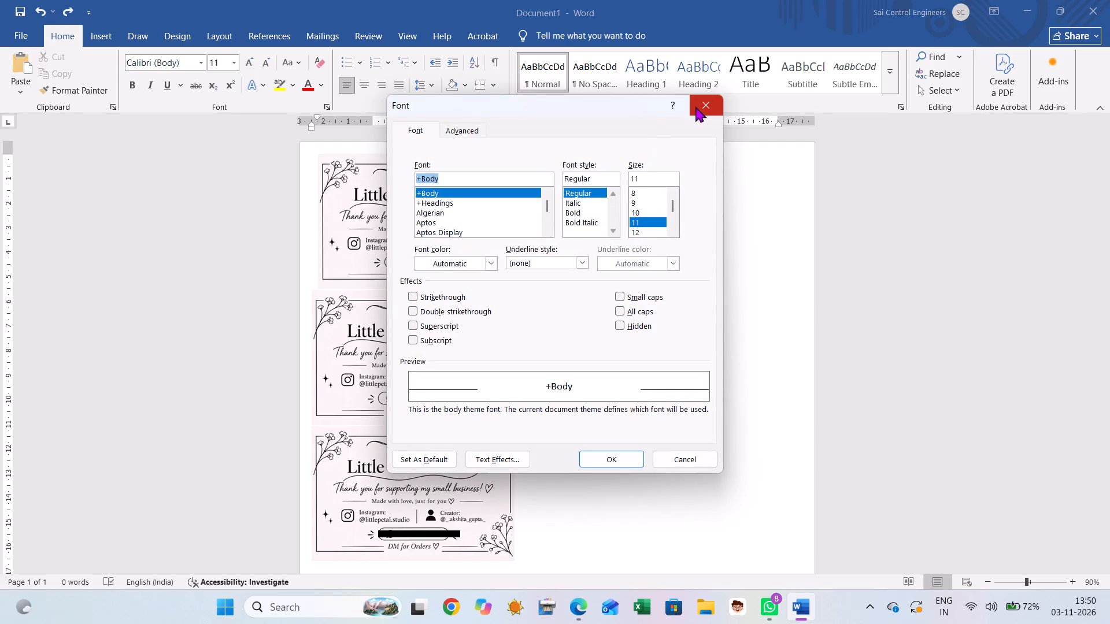
left_click(695, 106)
left_click(599, 397)
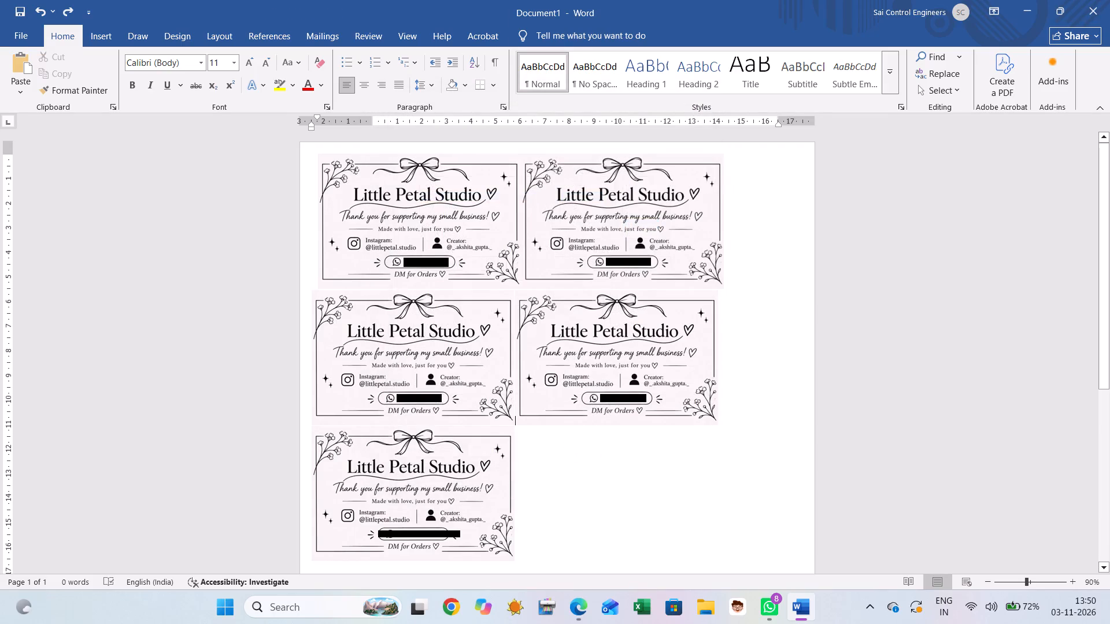
key("ctrl+d")
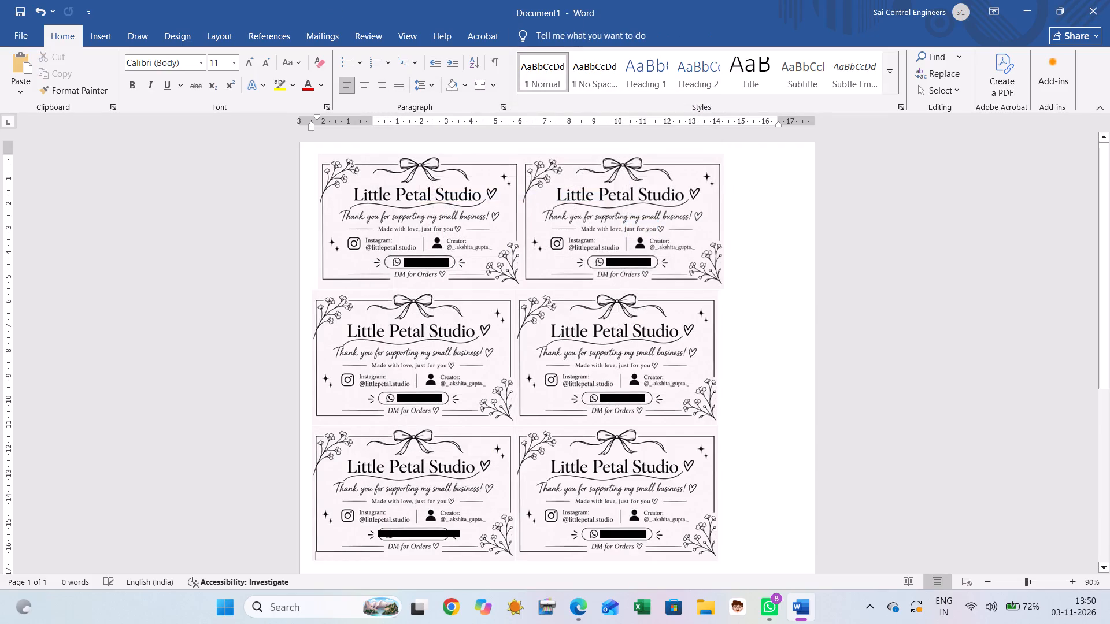
key("ctrl+d")
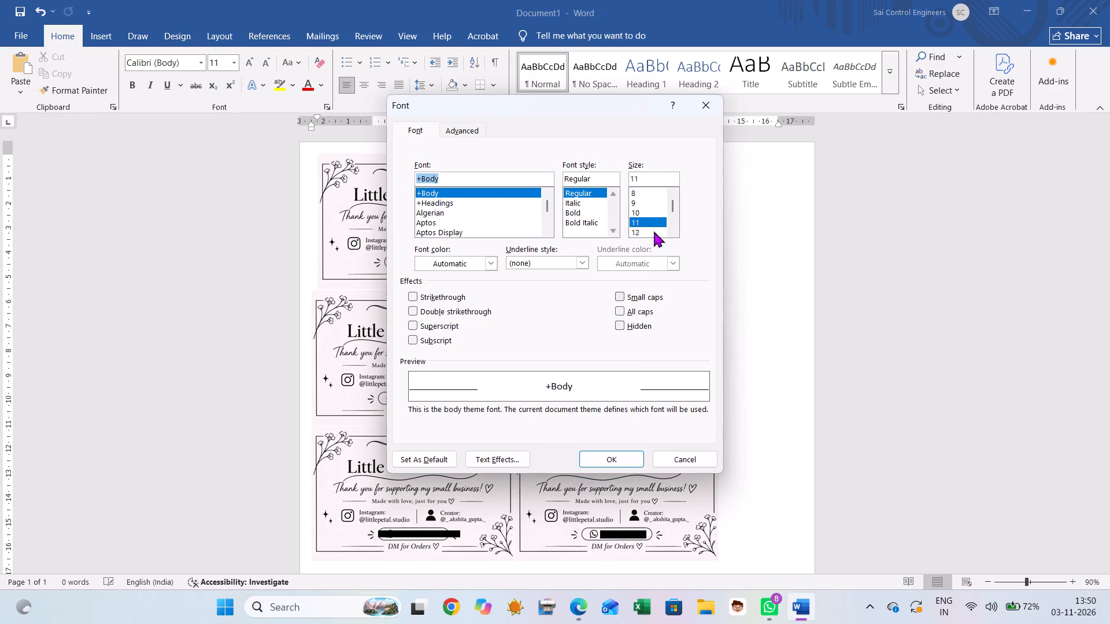
left_click(702, 98)
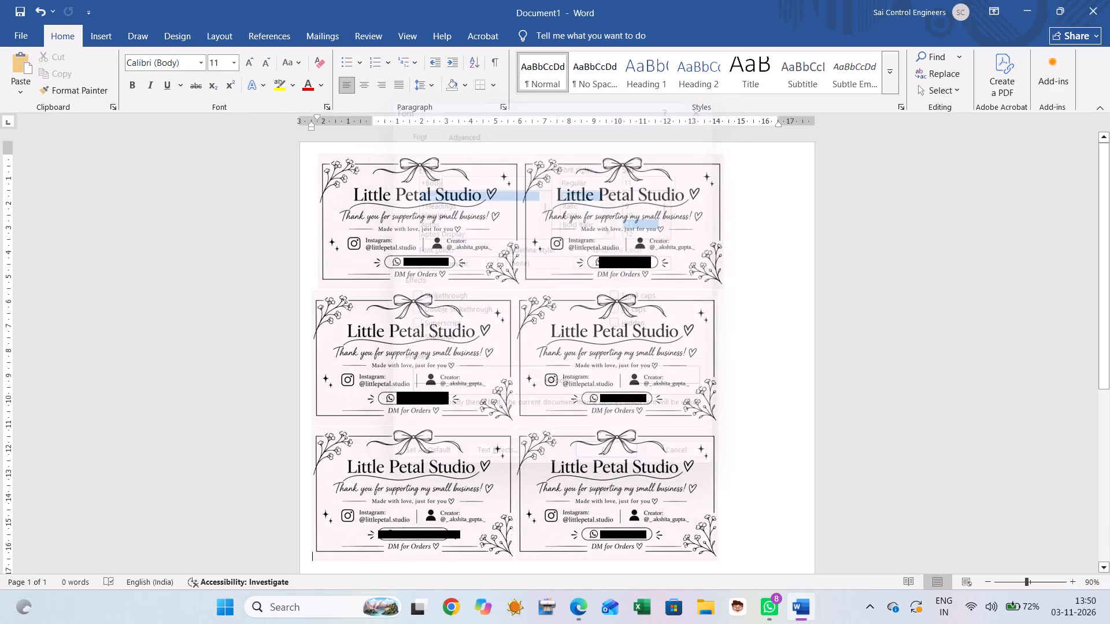
Reduce the bottom margin so the text area extends to about 28.5 cm on the vertical ruler.
scroll(381, 339, "down", 4)
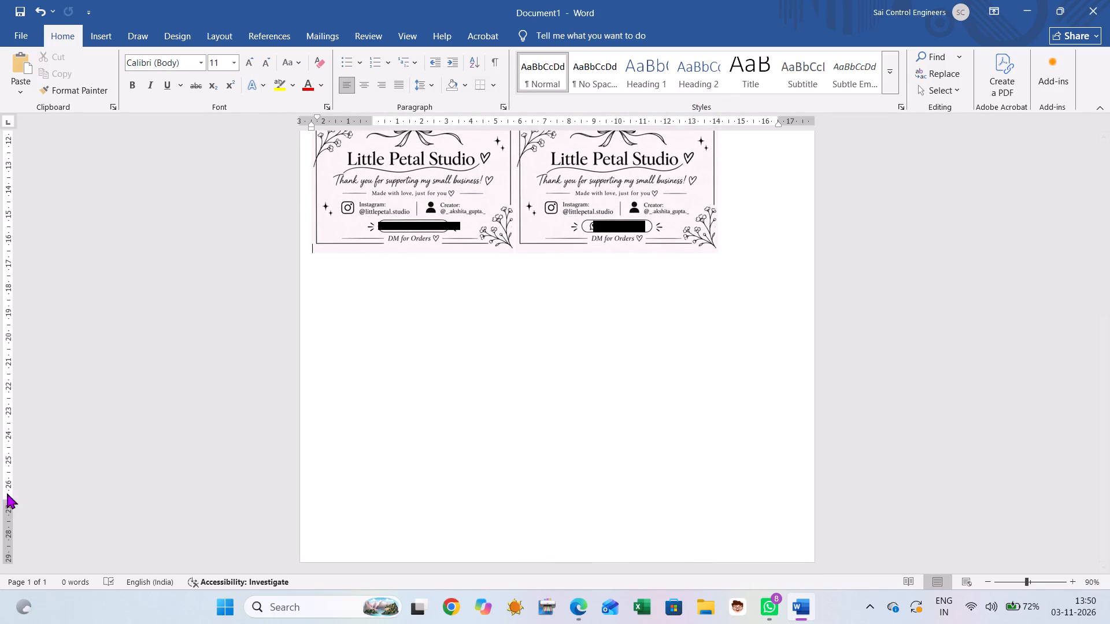
left_click_drag(8, 497, 9, 543)
Duplicate the card twice to fill a fourth row with two cards below the third row.
left_click(432, 157)
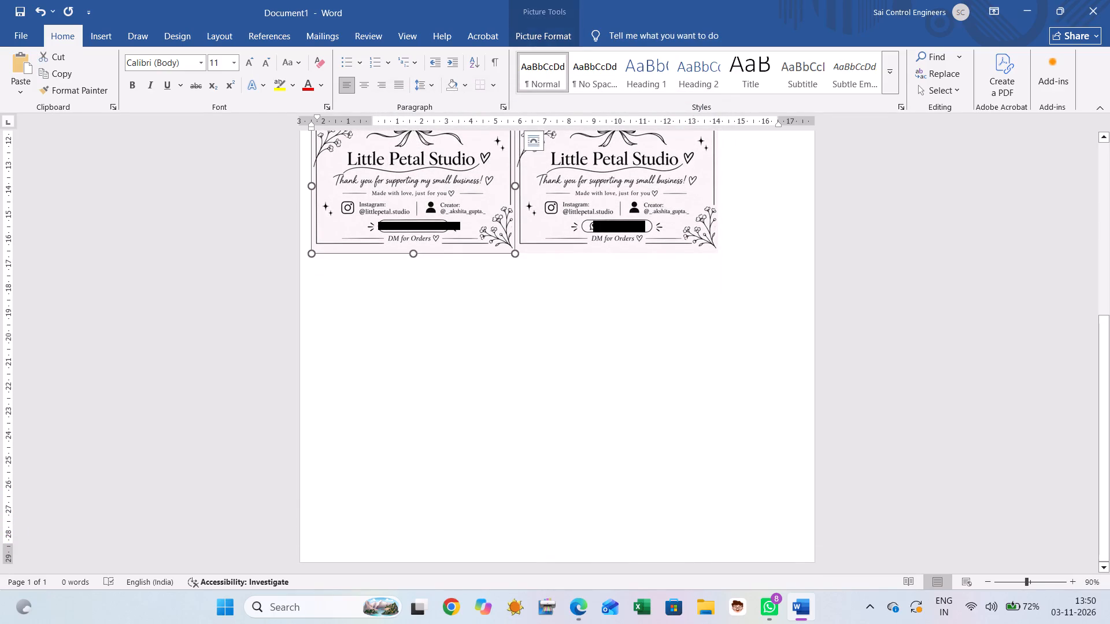
key("ctrl+d")
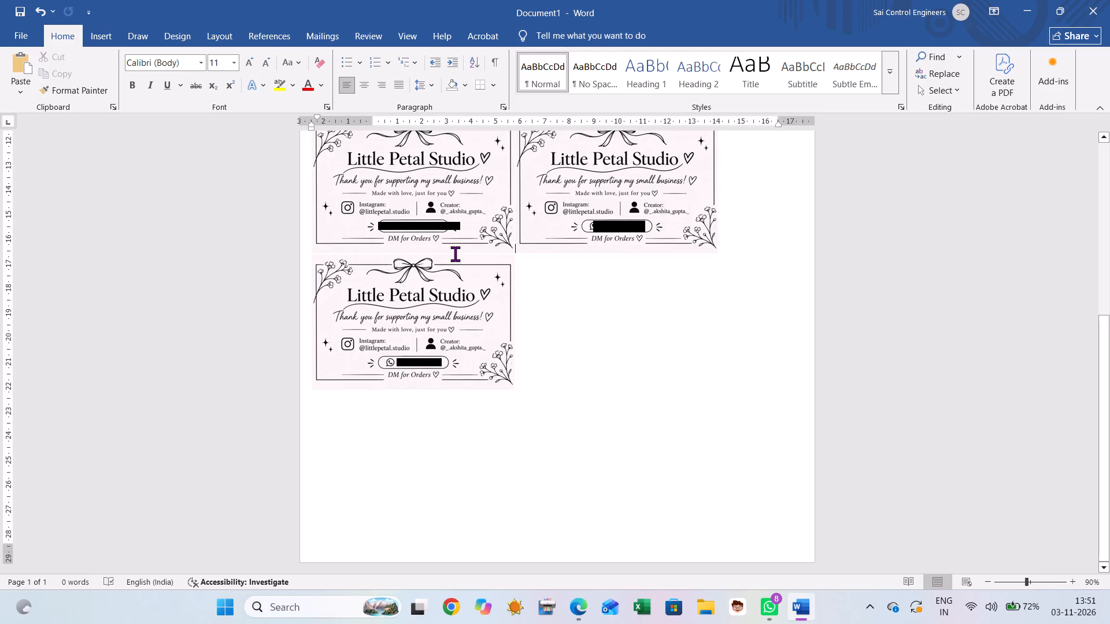
left_click(467, 270)
left_click(467, 270)
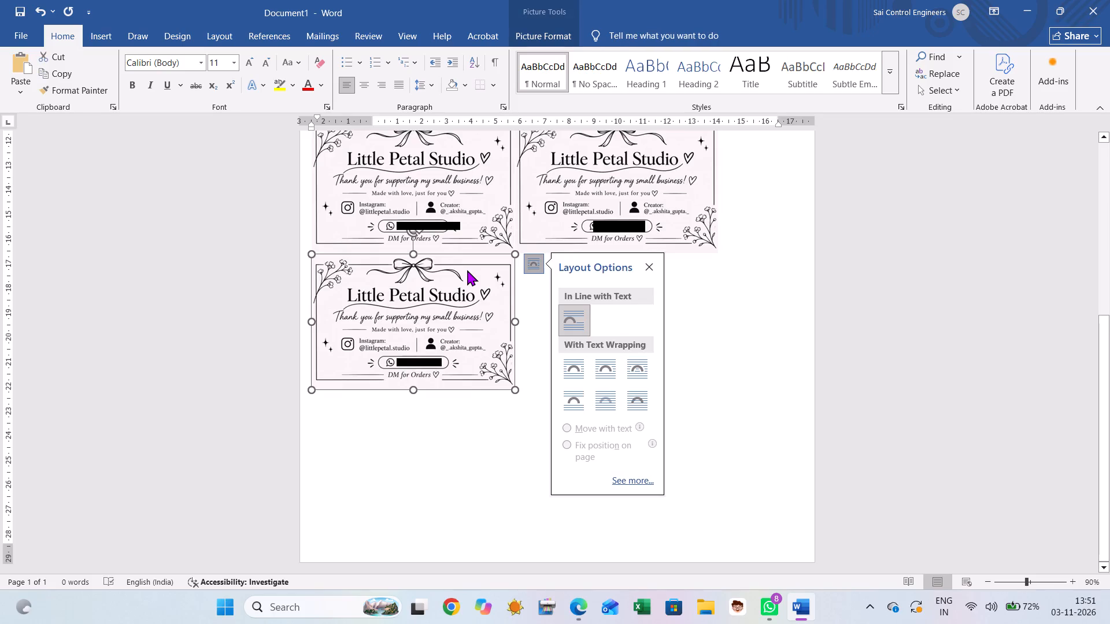
key("ctrl+d")
left_click(536, 366)
left_click(473, 313)
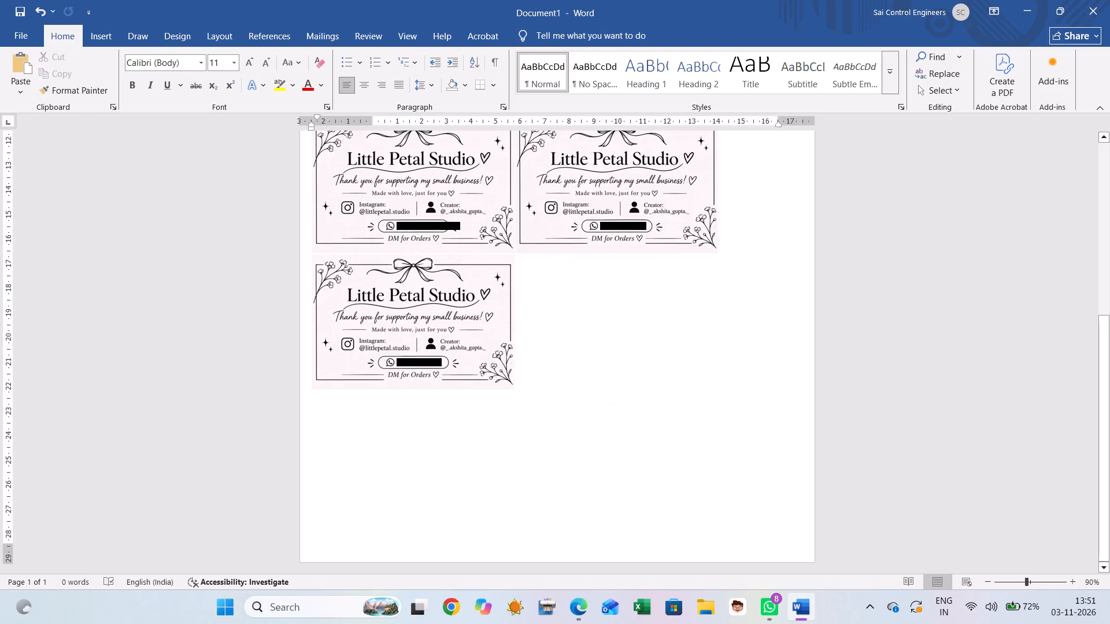
key("ctrl+d")
Duplicate the card twice more to fill a fifth row with two cards at the bottom of the page.
left_click(631, 283)
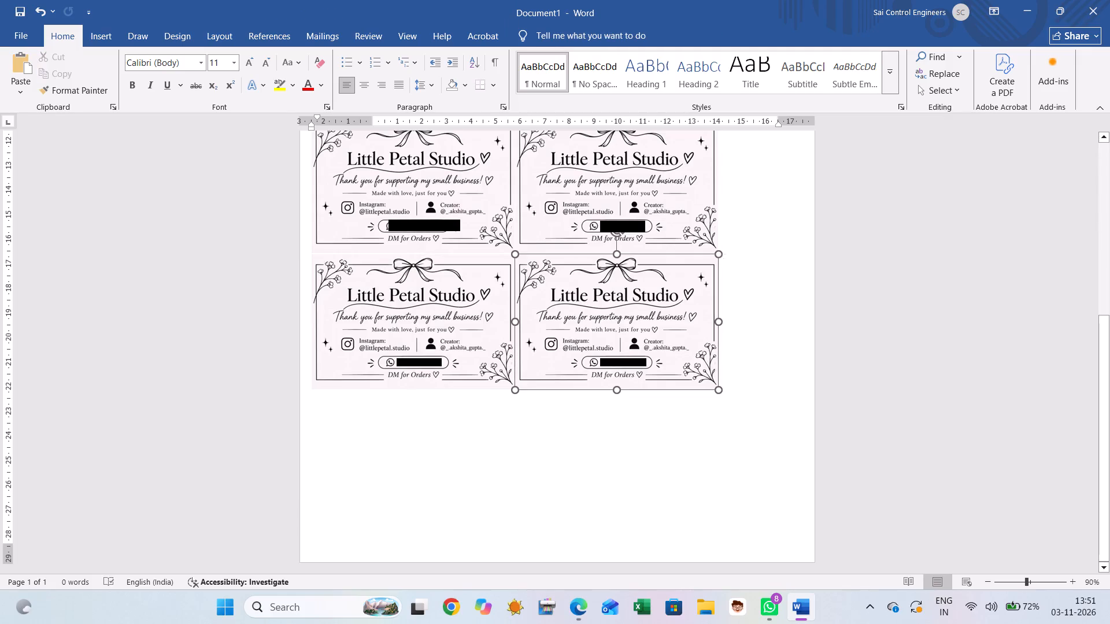
left_click(631, 283)
key("ctrl+d")
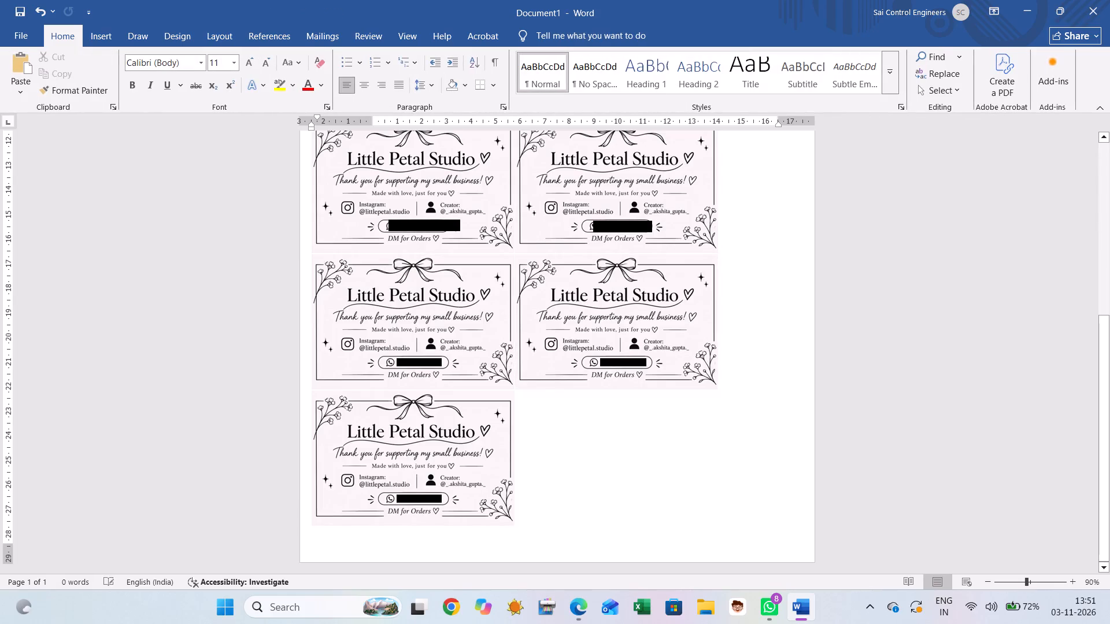
left_click(499, 421)
key("ctrl+d")
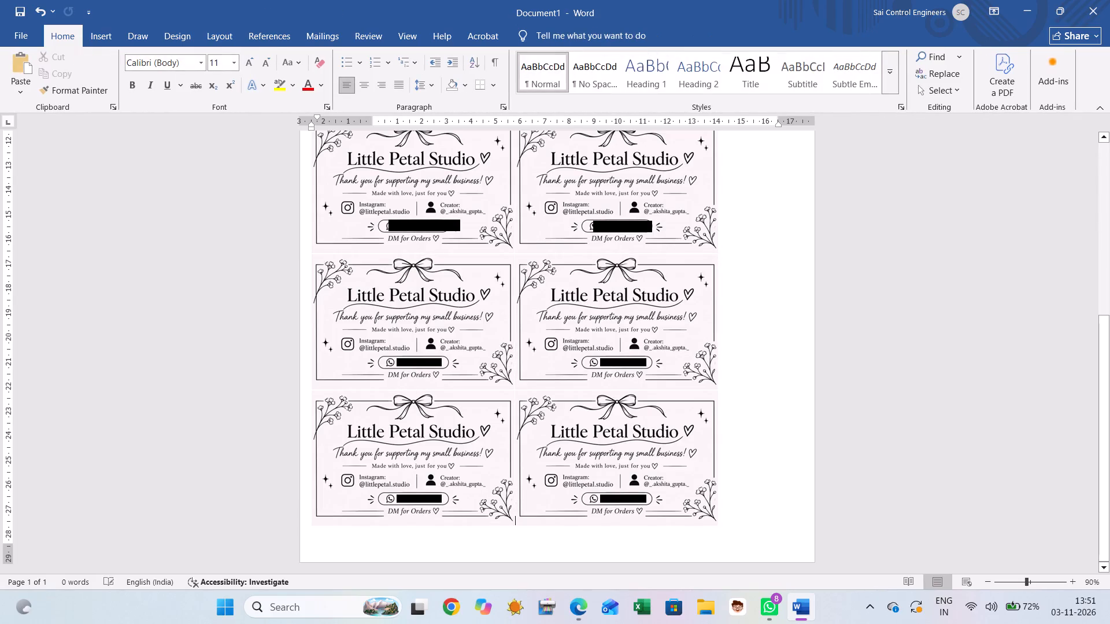
Enlarge the first card of the top row proportionally to about 8.9 cm wide.
scroll(584, 340, "up", 2)
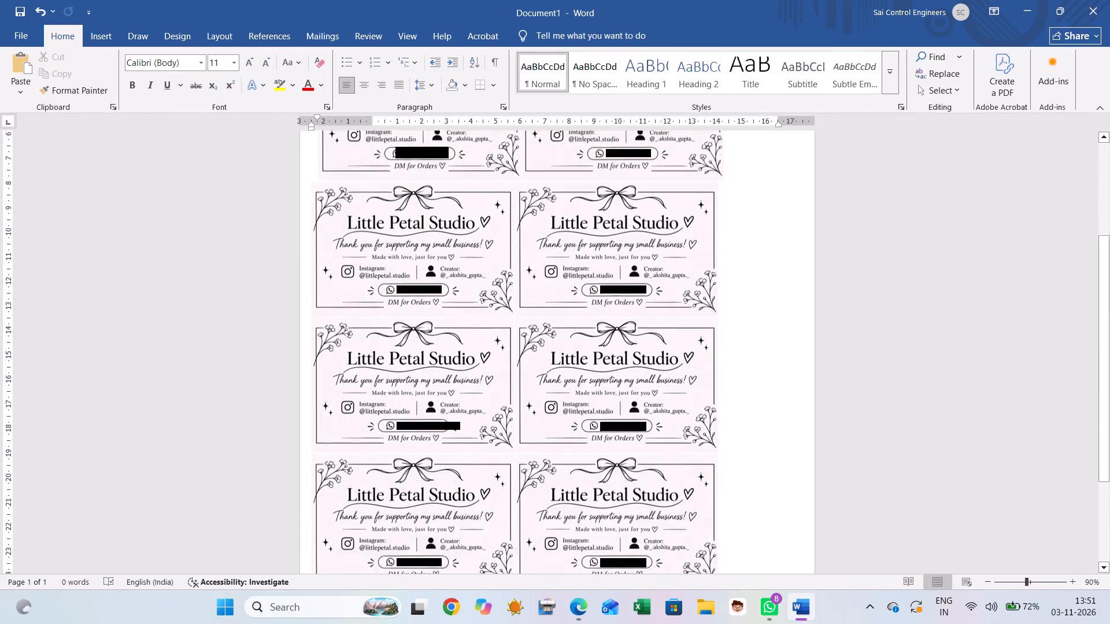
scroll(584, 340, "up", 3)
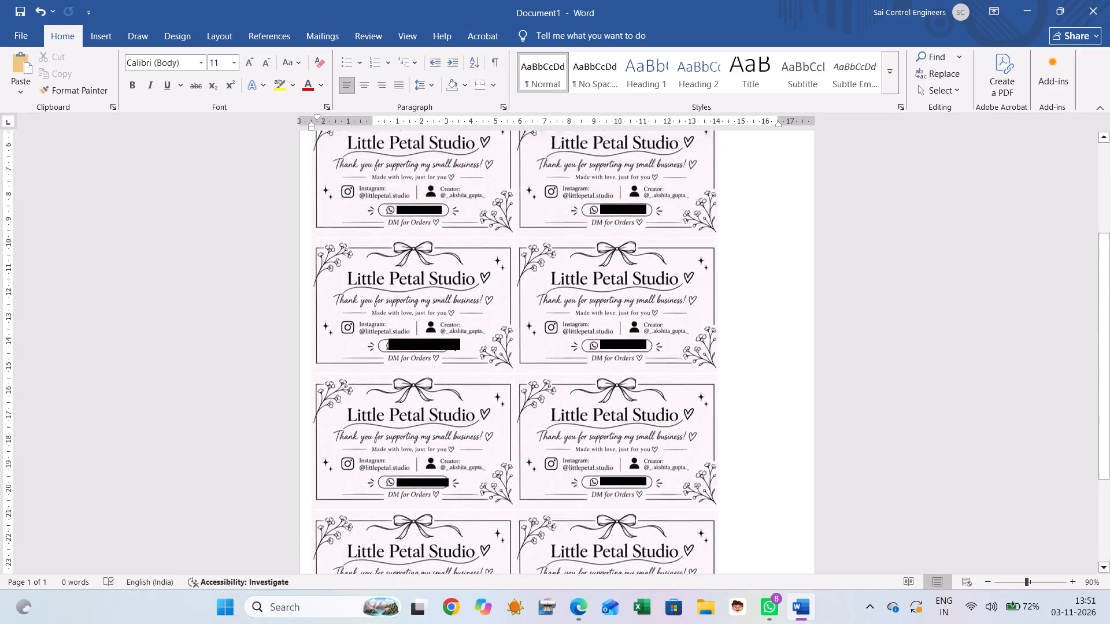
scroll(584, 340, "up", 2)
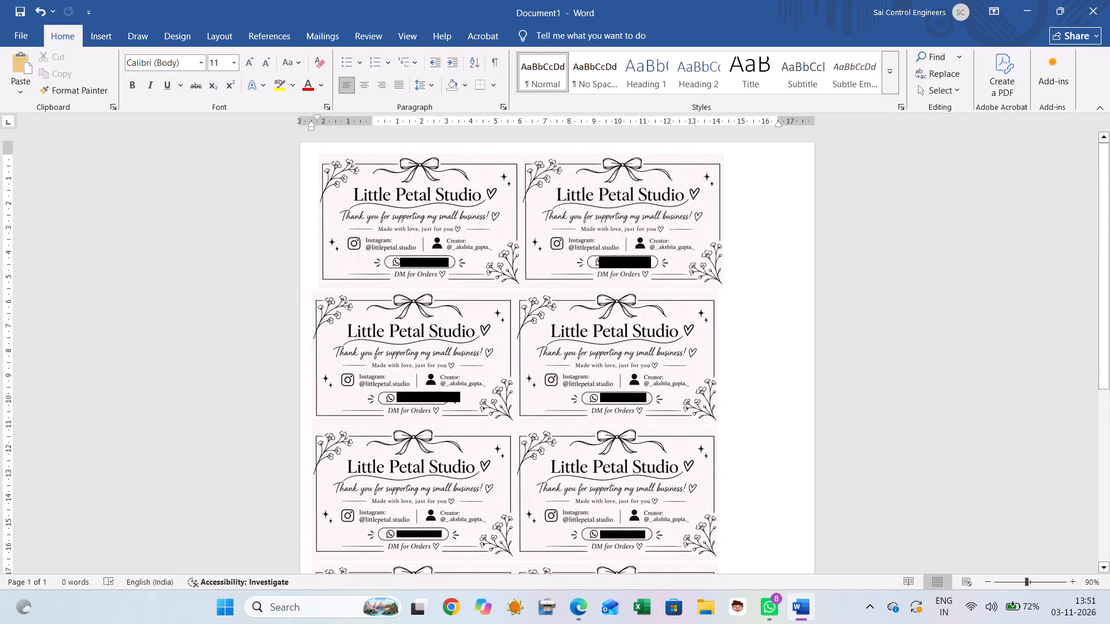
left_click(462, 250)
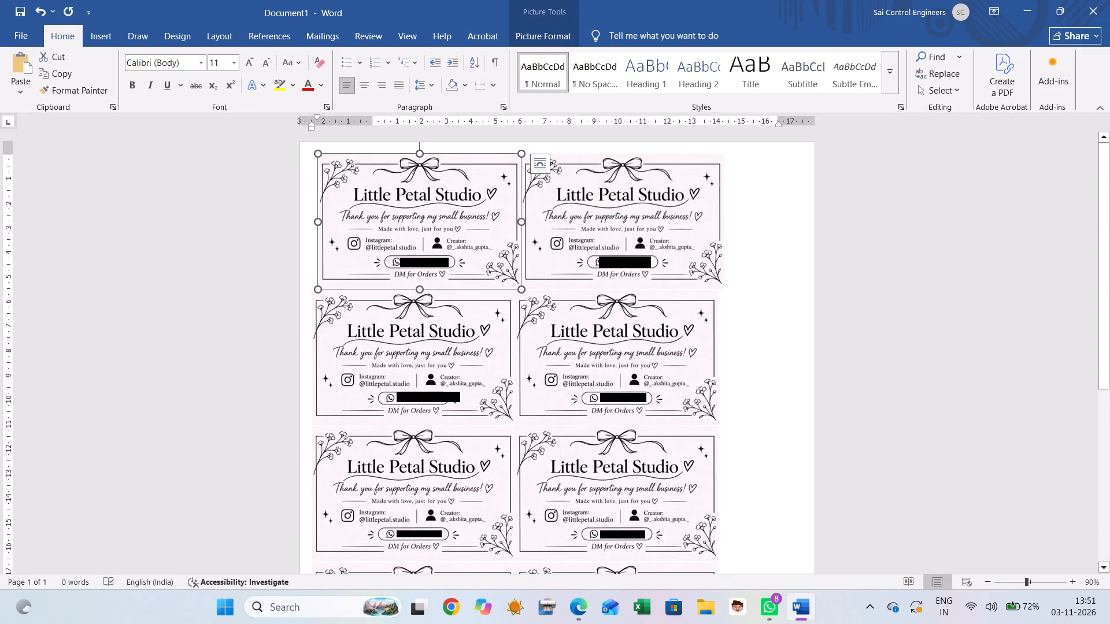
left_click_drag(524, 288, 531, 299)
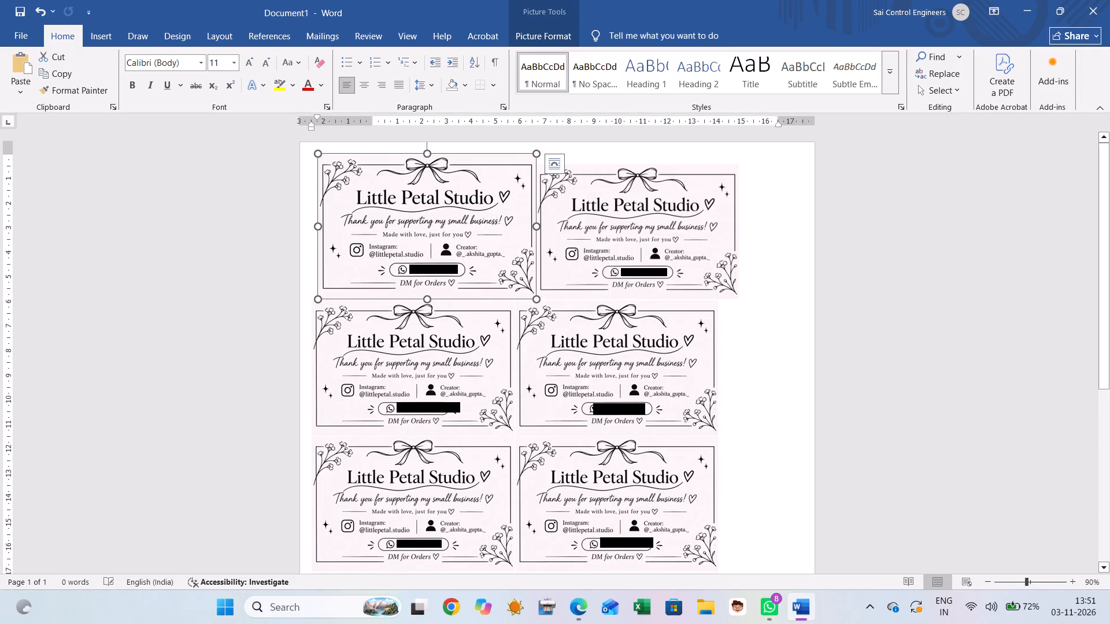
Enlarge the second card of the top row proportionally to about 8.9 cm wide, matching its neighbour.
left_click(612, 257)
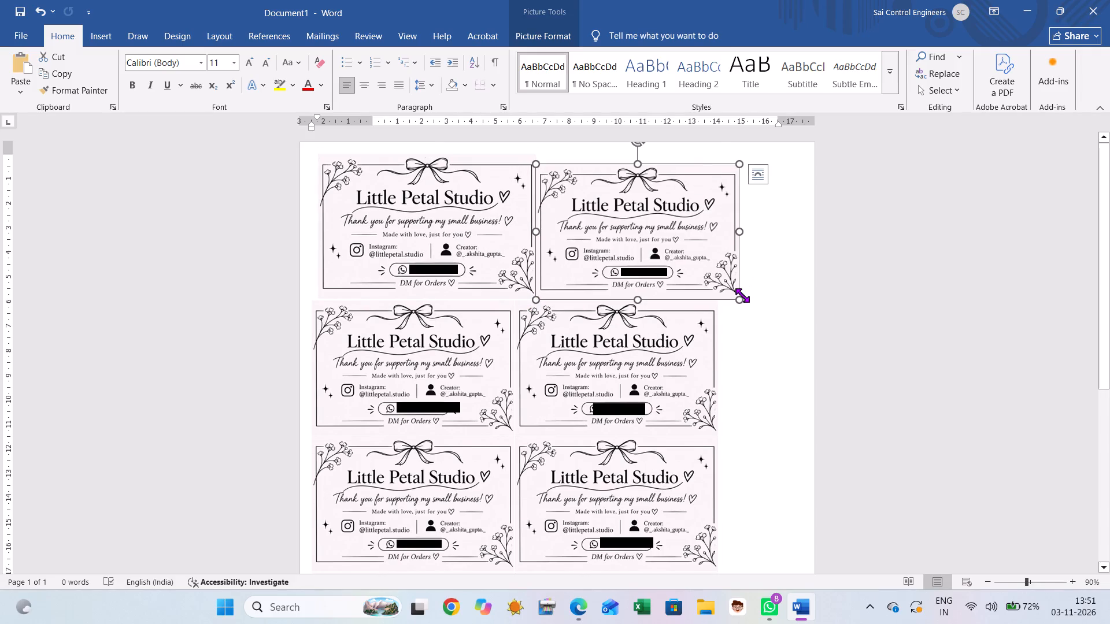
left_click_drag(741, 302, 743, 306)
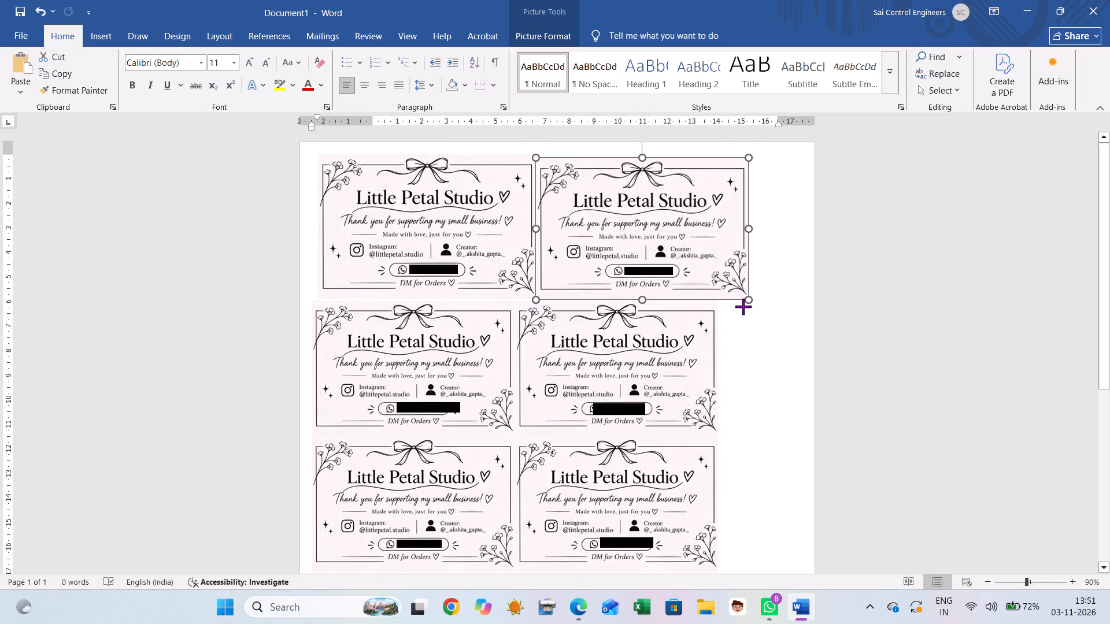
left_click_drag(743, 306, 743, 309)
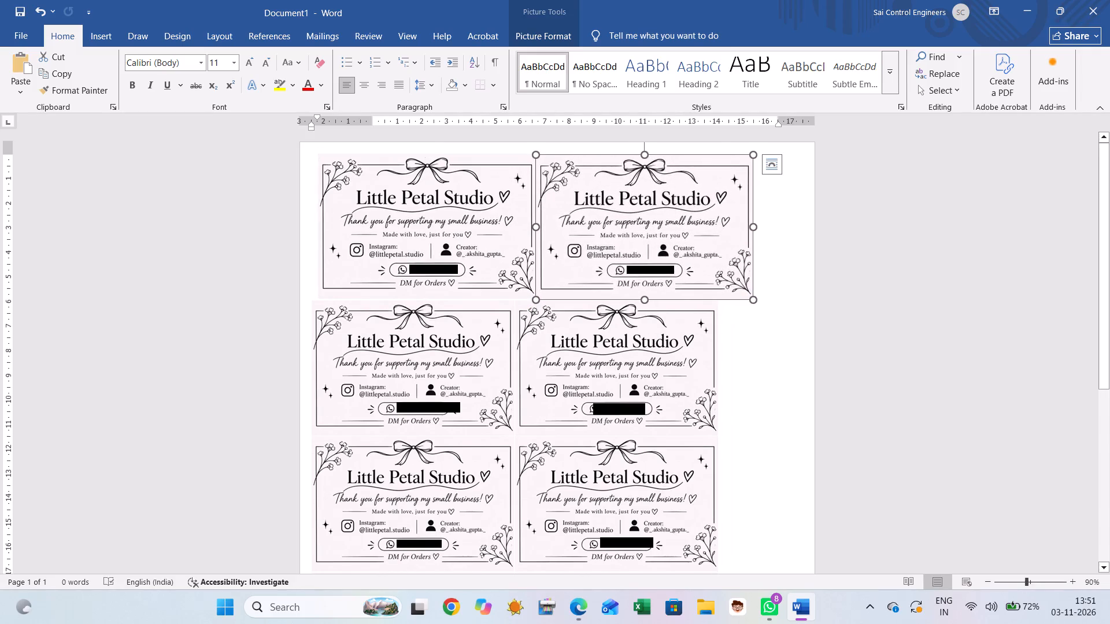
scroll(649, 343, "down", 1)
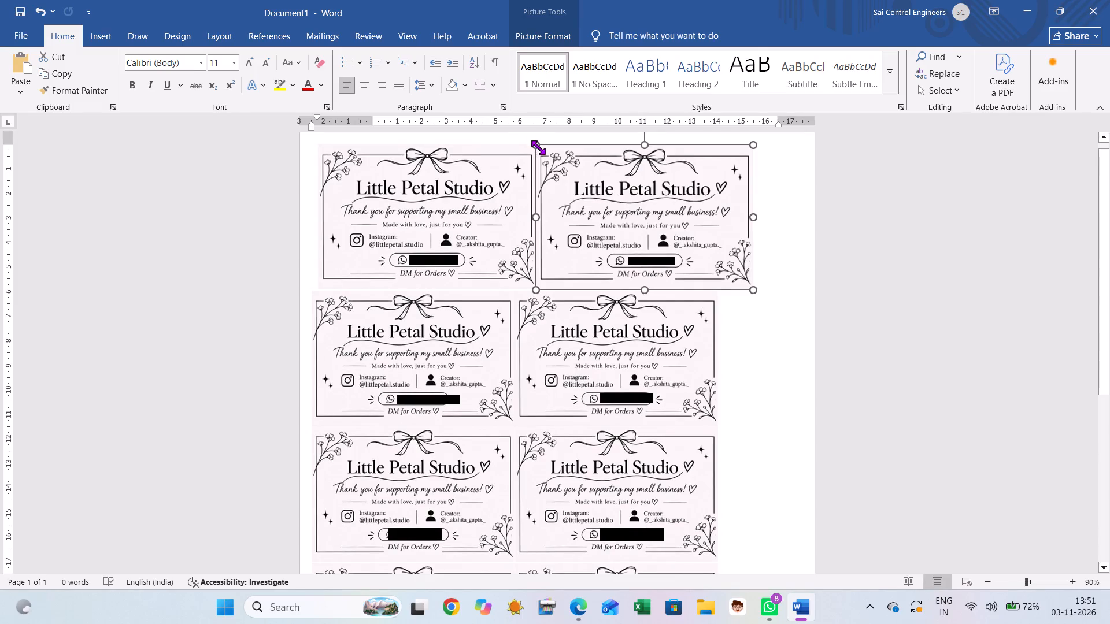
left_click(533, 144)
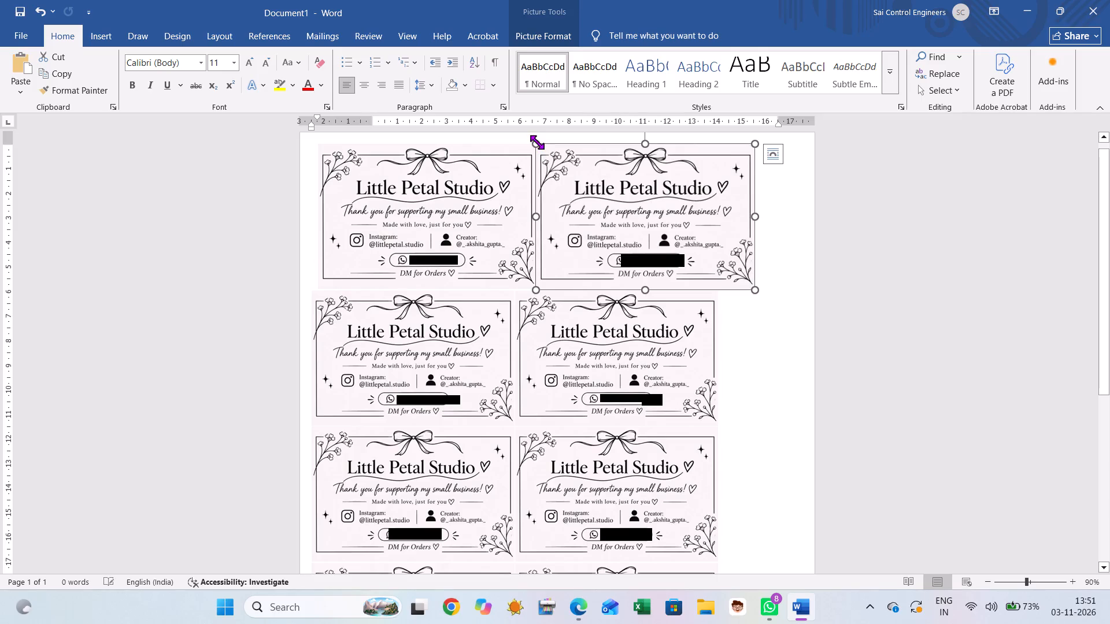
Enlarge the first card of the second row proportionally to about 8.5 cm wide.
left_click(423, 313)
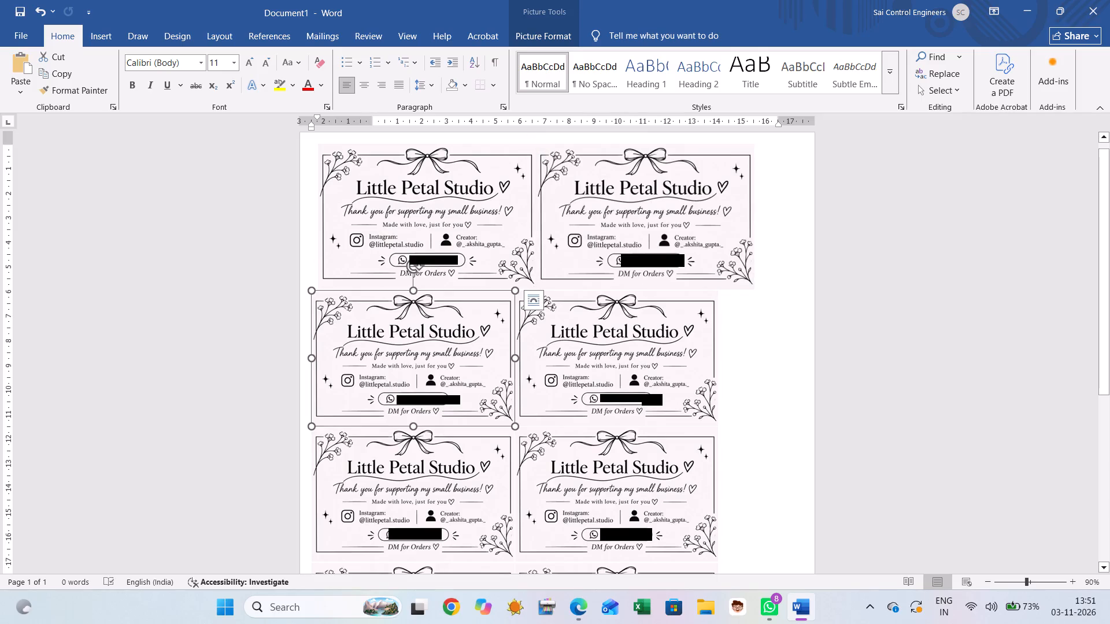
right_click_drag(512, 425, 521, 428)
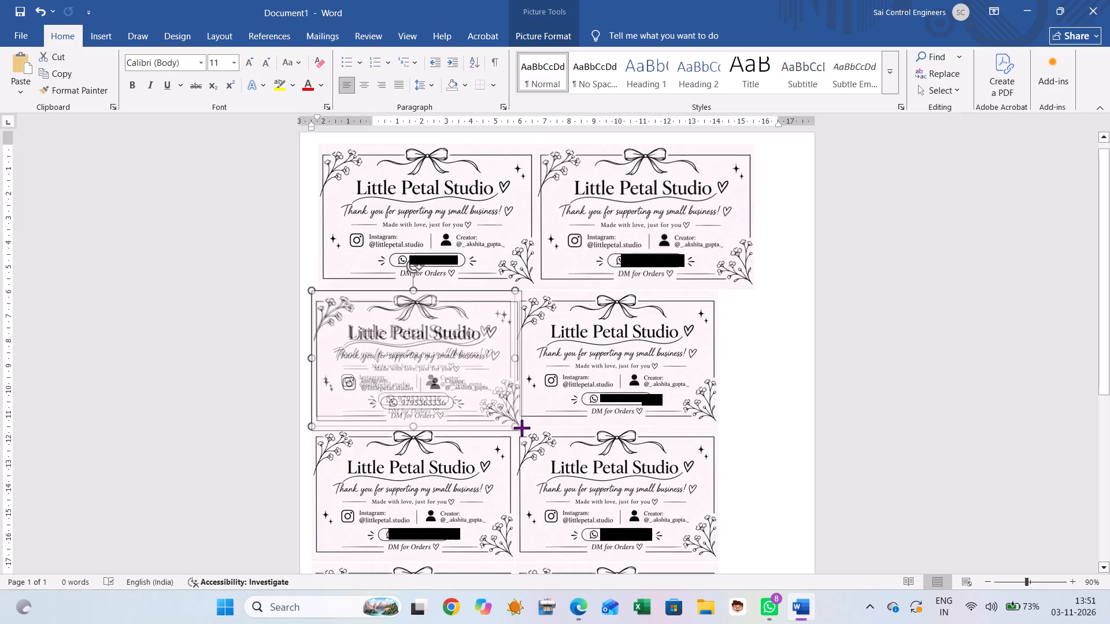
right_click_drag(521, 428, 520, 424)
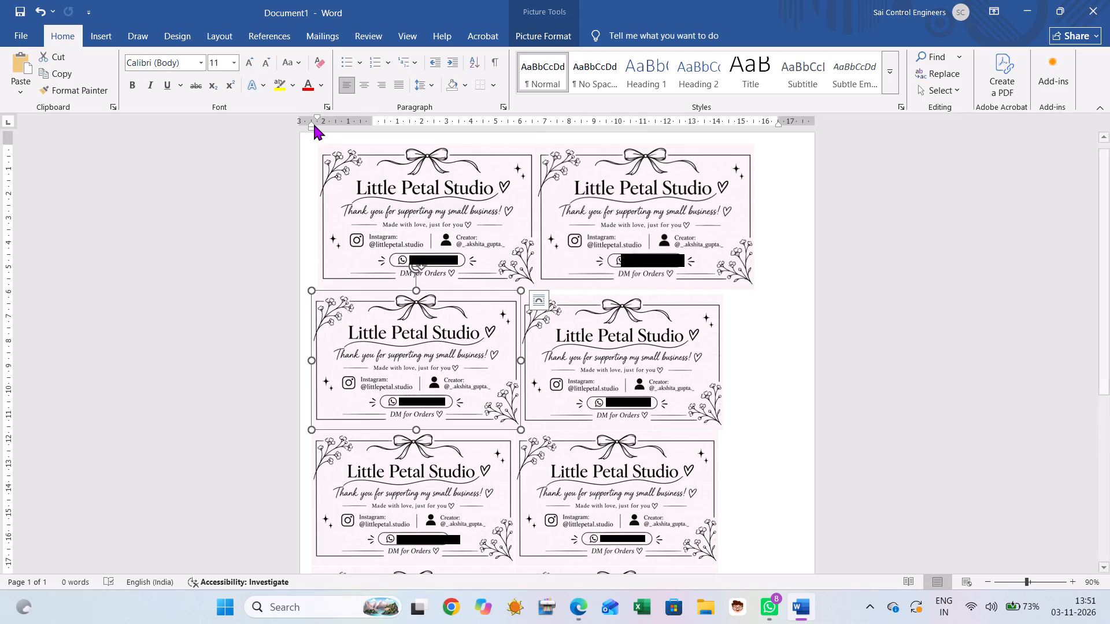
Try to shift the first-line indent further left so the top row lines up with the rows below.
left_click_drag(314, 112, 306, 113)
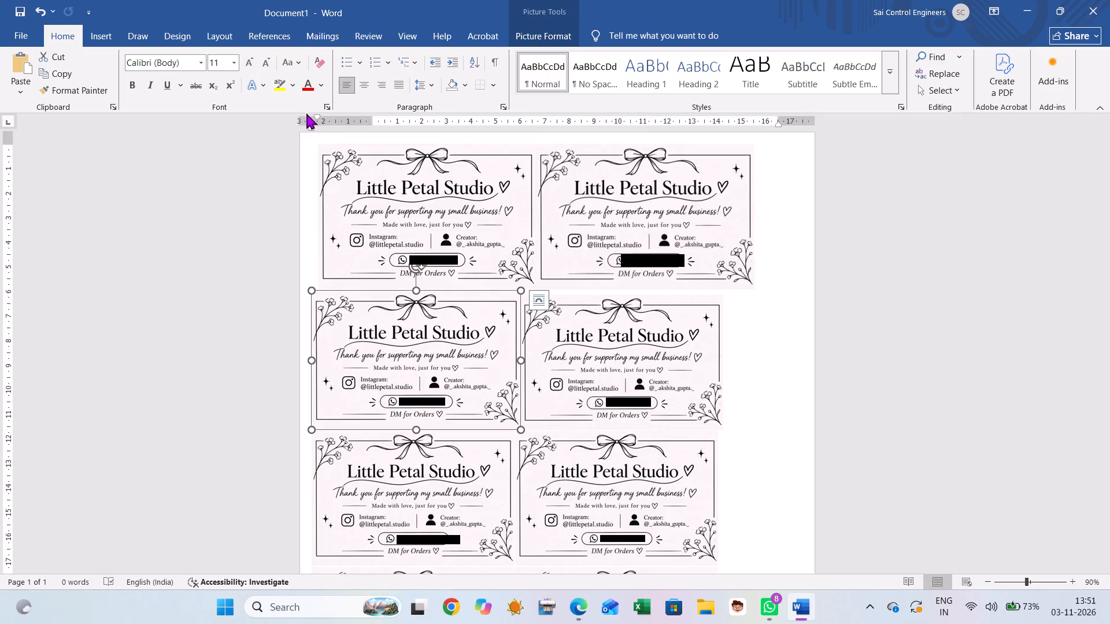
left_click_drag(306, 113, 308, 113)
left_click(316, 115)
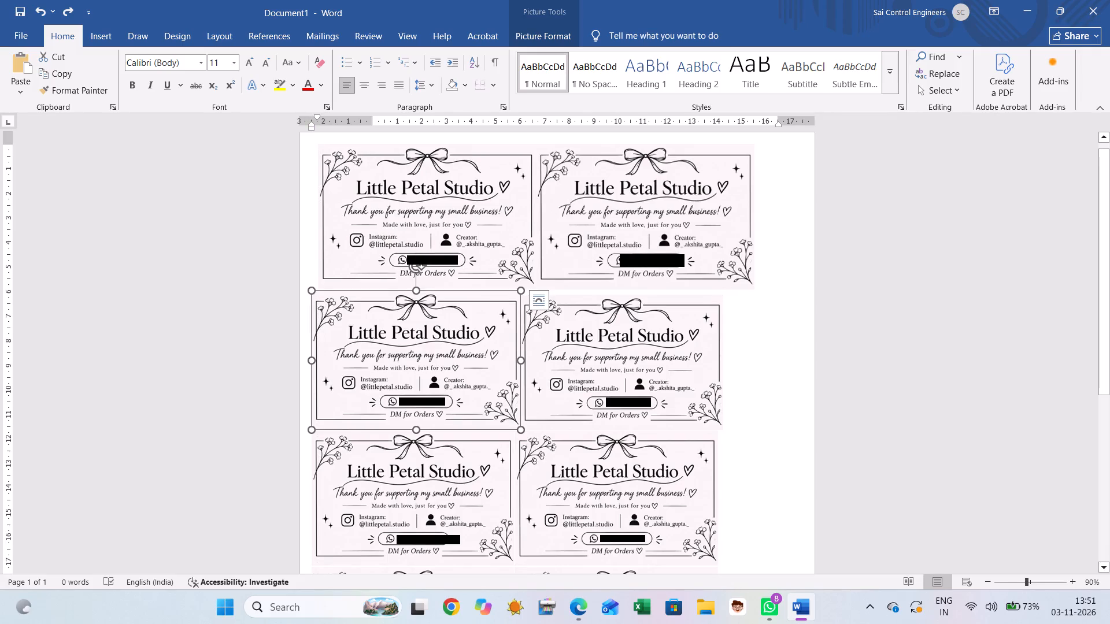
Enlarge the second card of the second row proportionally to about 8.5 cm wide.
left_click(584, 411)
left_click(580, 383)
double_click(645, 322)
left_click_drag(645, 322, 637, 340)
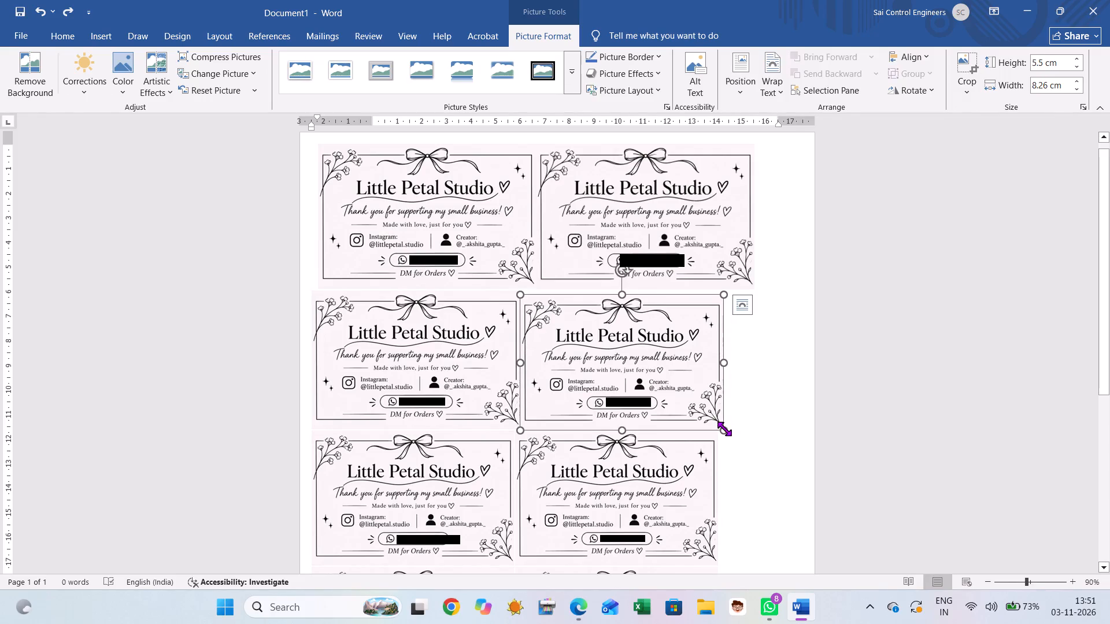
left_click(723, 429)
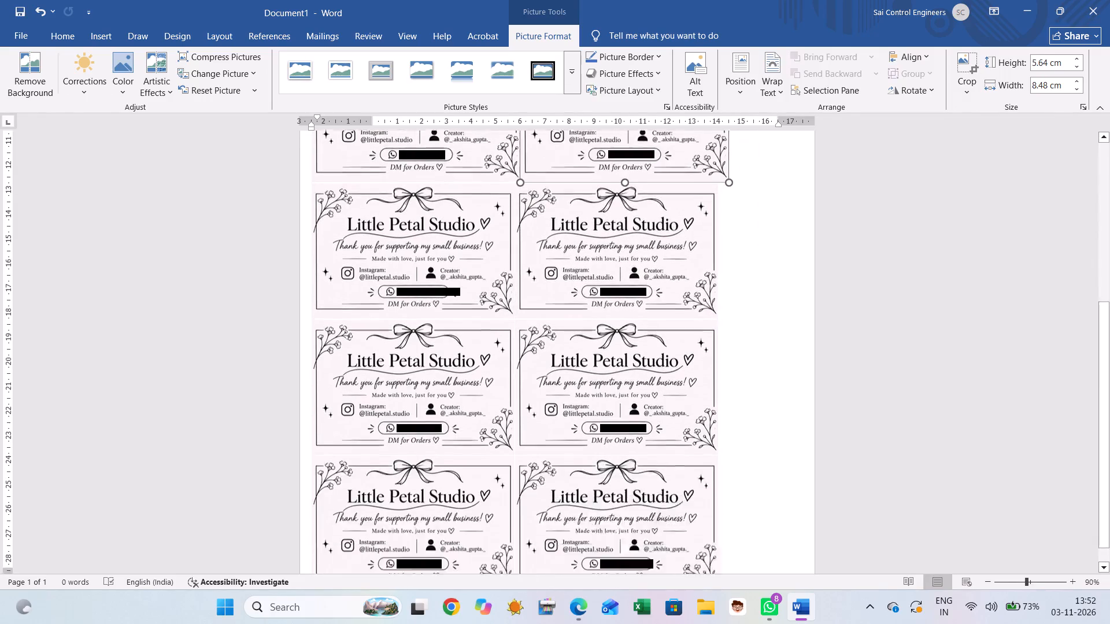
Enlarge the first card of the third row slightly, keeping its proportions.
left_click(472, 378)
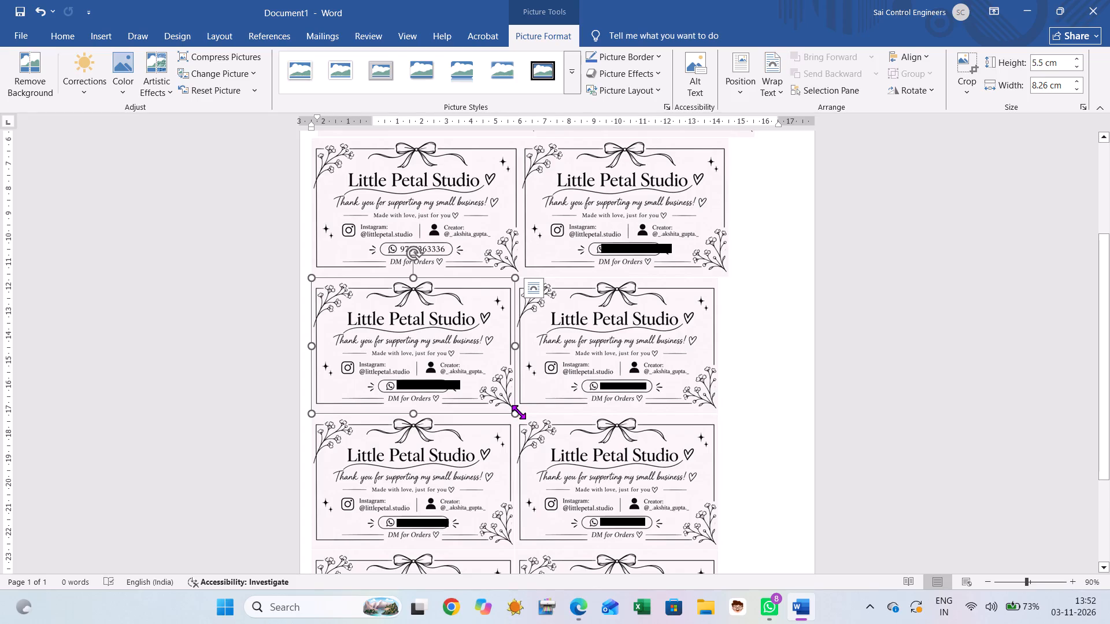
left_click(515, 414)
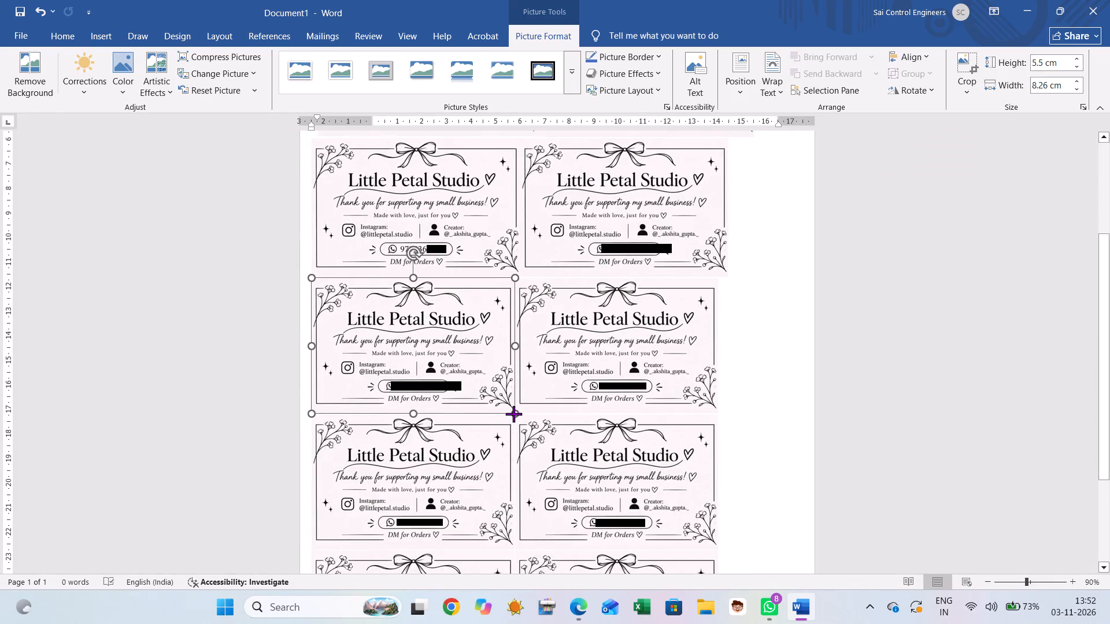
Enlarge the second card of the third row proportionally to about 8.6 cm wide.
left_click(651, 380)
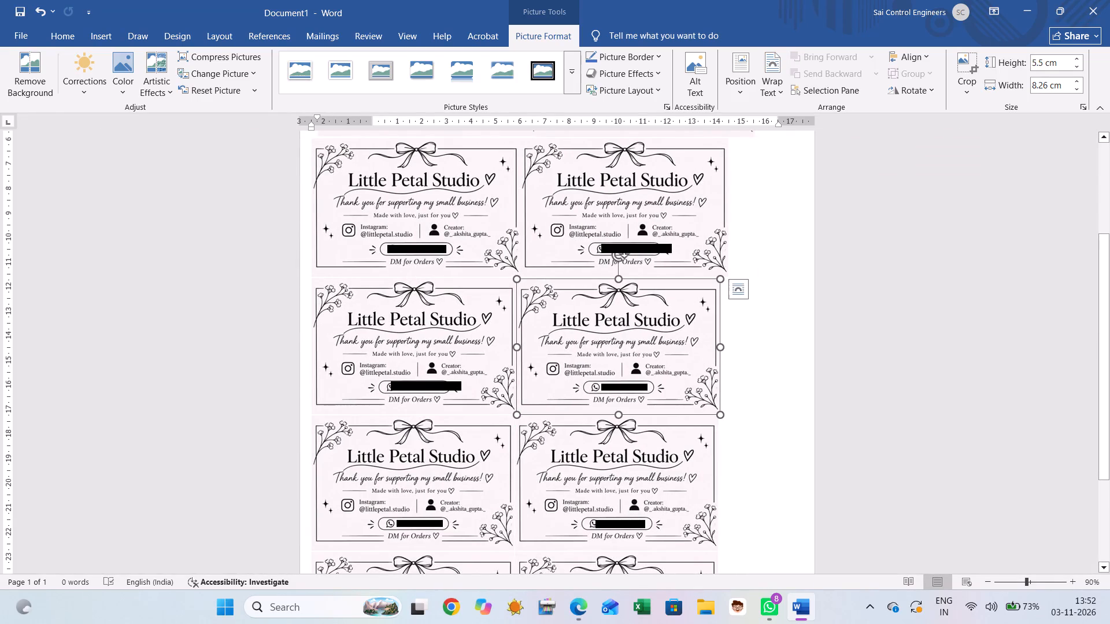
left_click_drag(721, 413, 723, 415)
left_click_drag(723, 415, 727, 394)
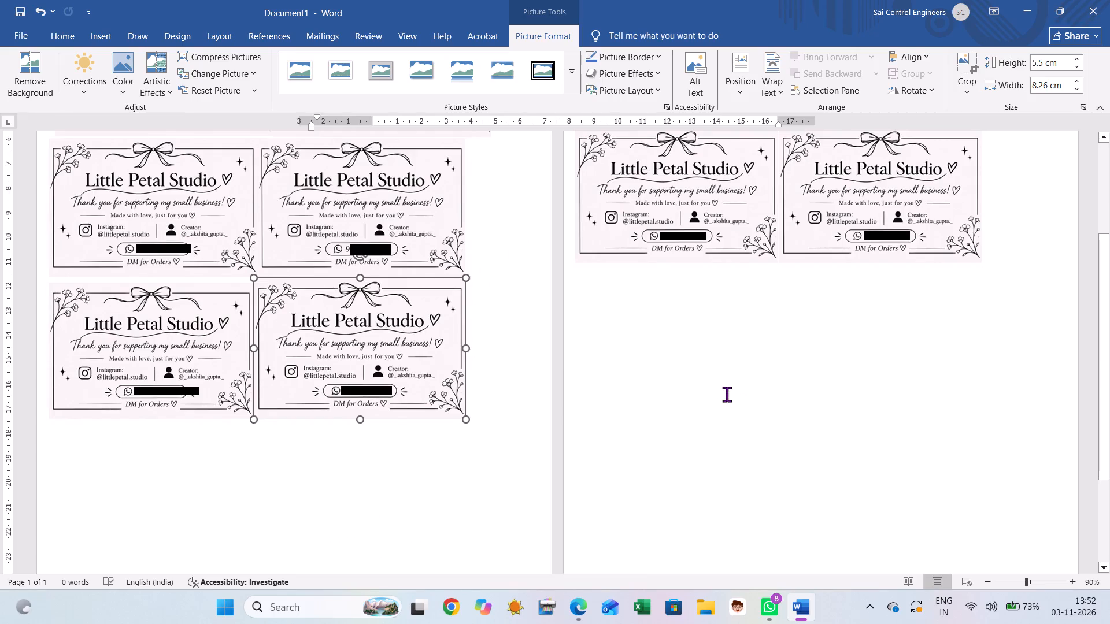
Delete the two enlarged cards of the third row.
left_click(369, 508)
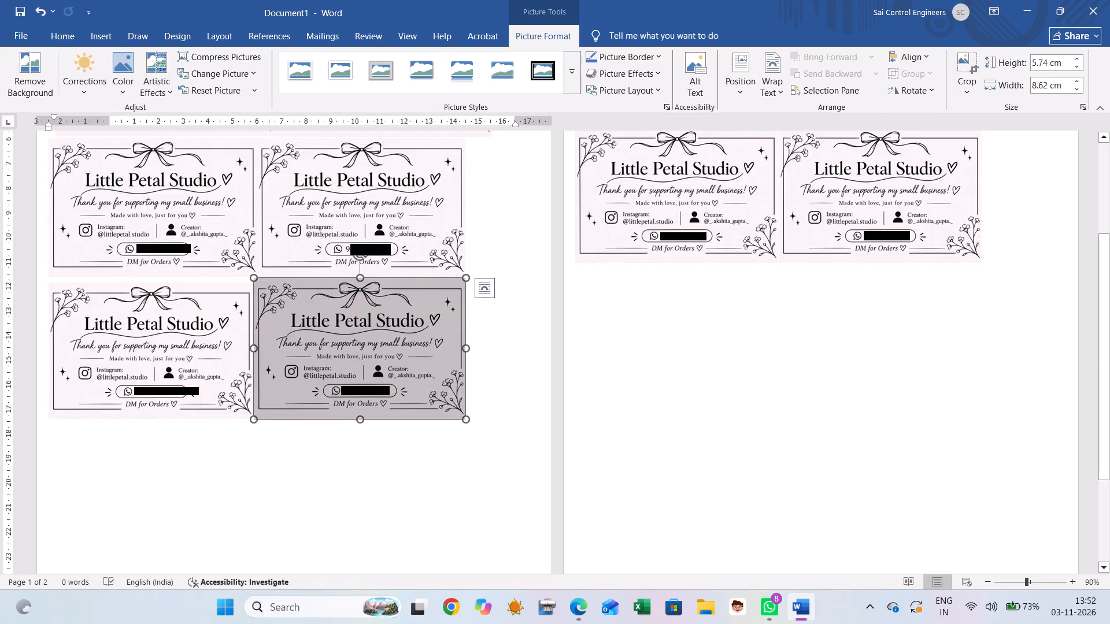
scroll(369, 508, "up", 2)
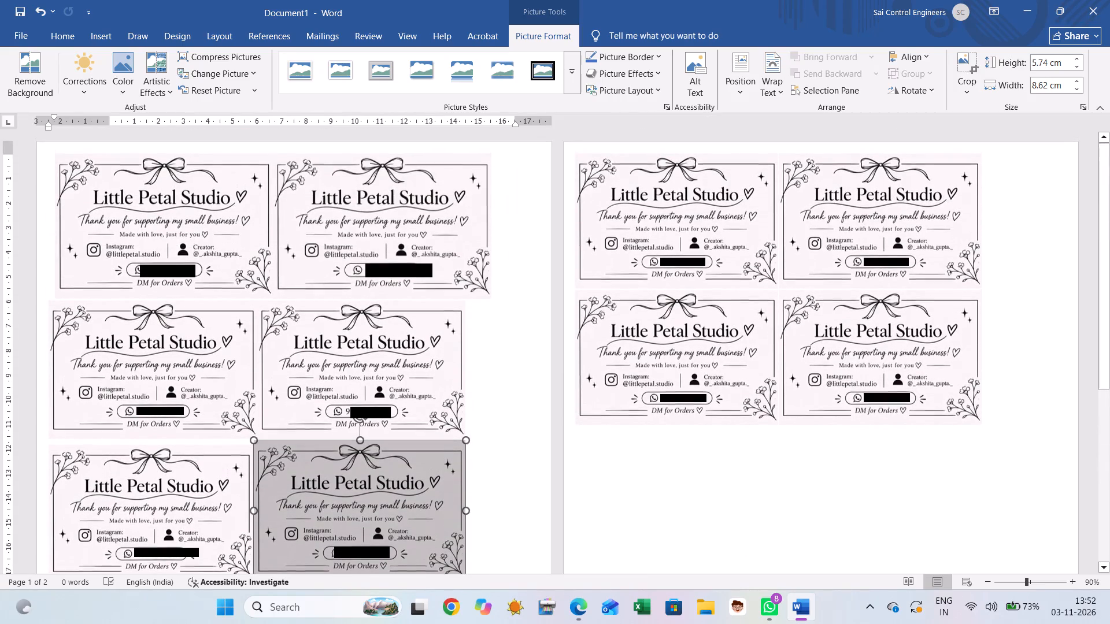
scroll(369, 508, "up", 1)
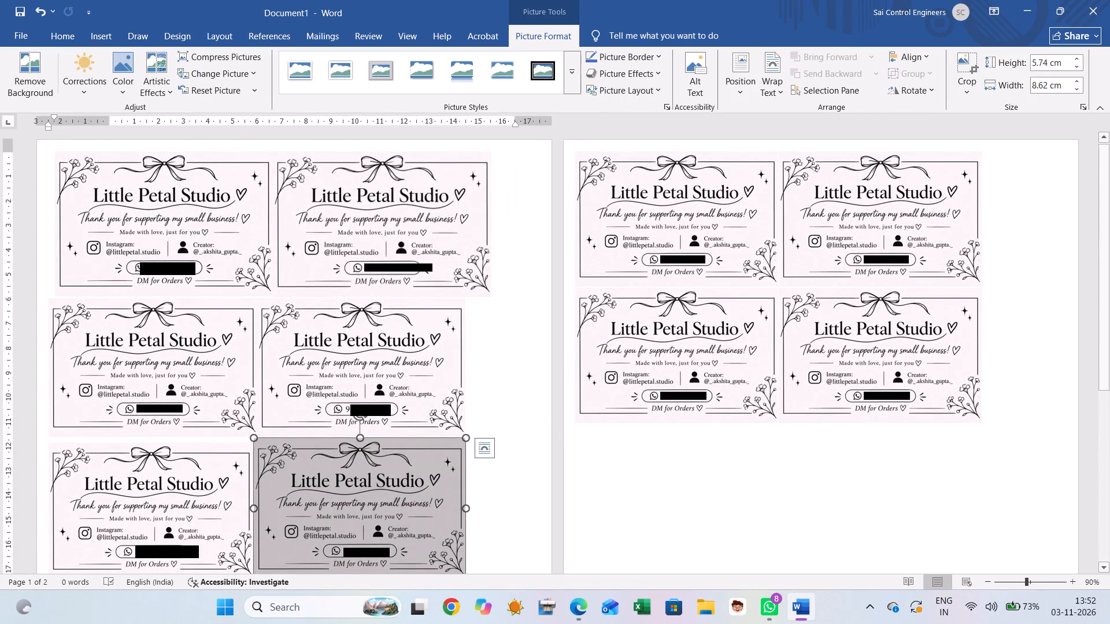
key("BackSpace")
key("BackSpace")
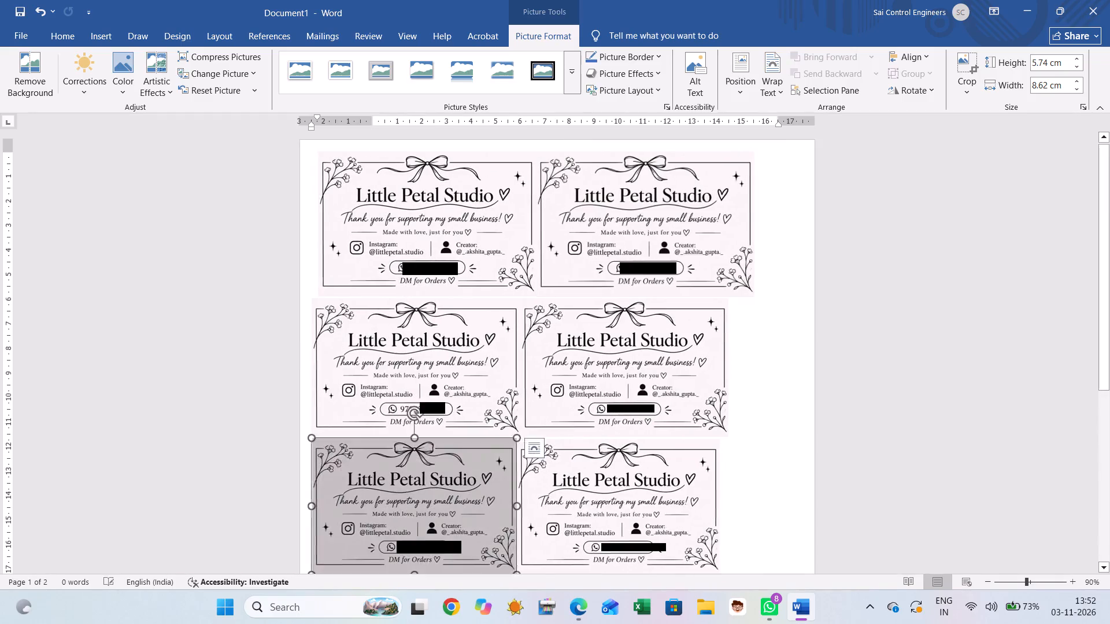
key("BackSpace")
key("BackSpace")
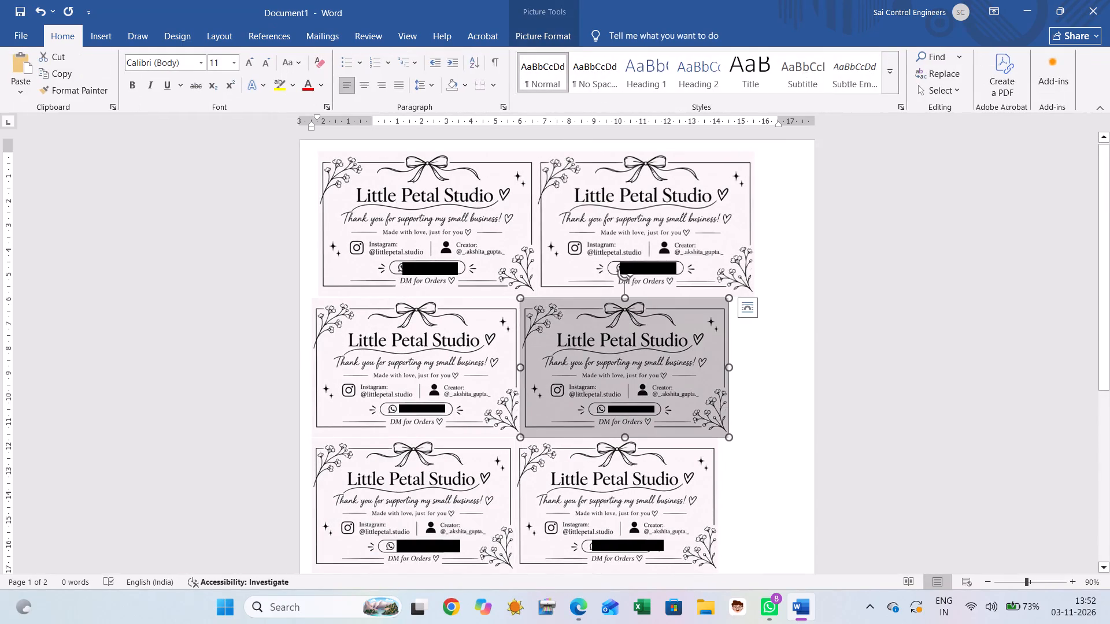
Delete the four enlarged cards of the first and second rows so that only original-size cards are kept.
scroll(469, 304, "down", 1)
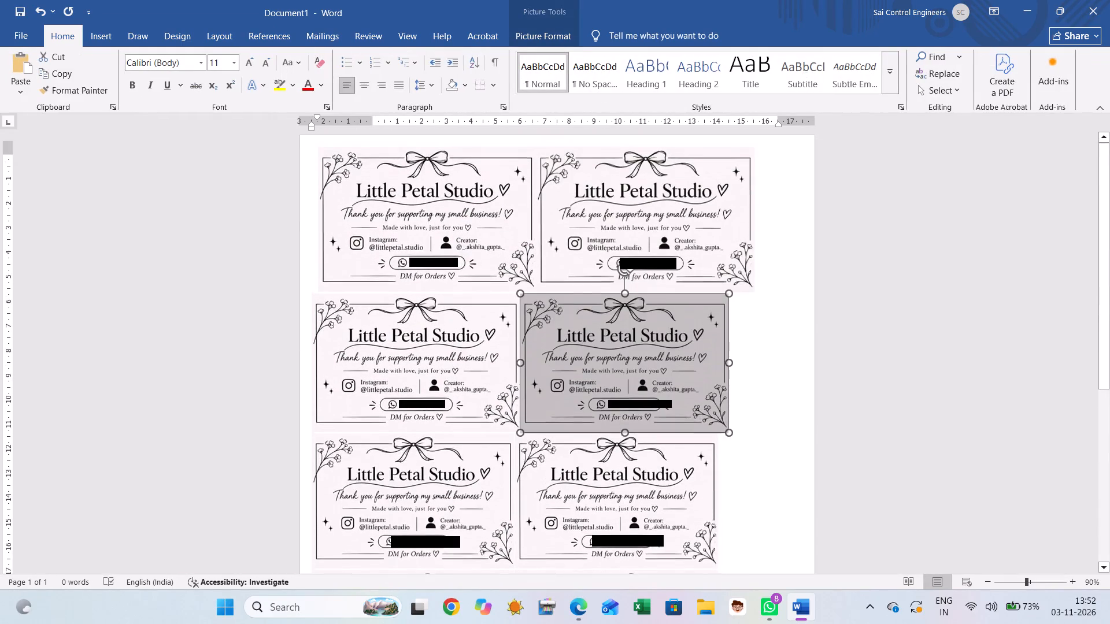
scroll(469, 304, "down", 1)
left_click(491, 216)
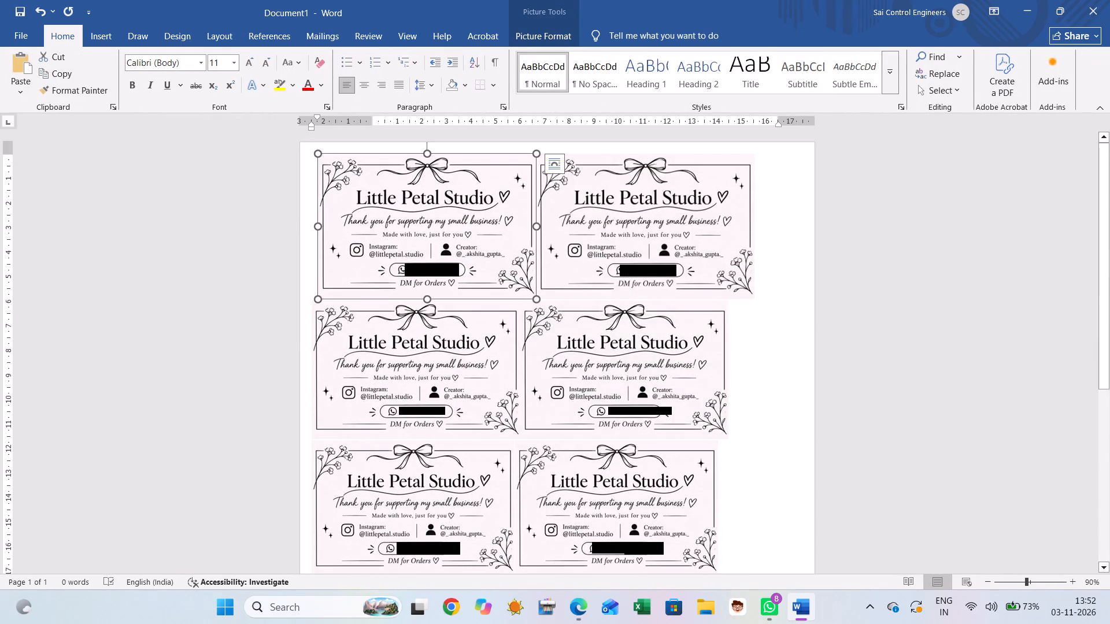
key("BackSpace")
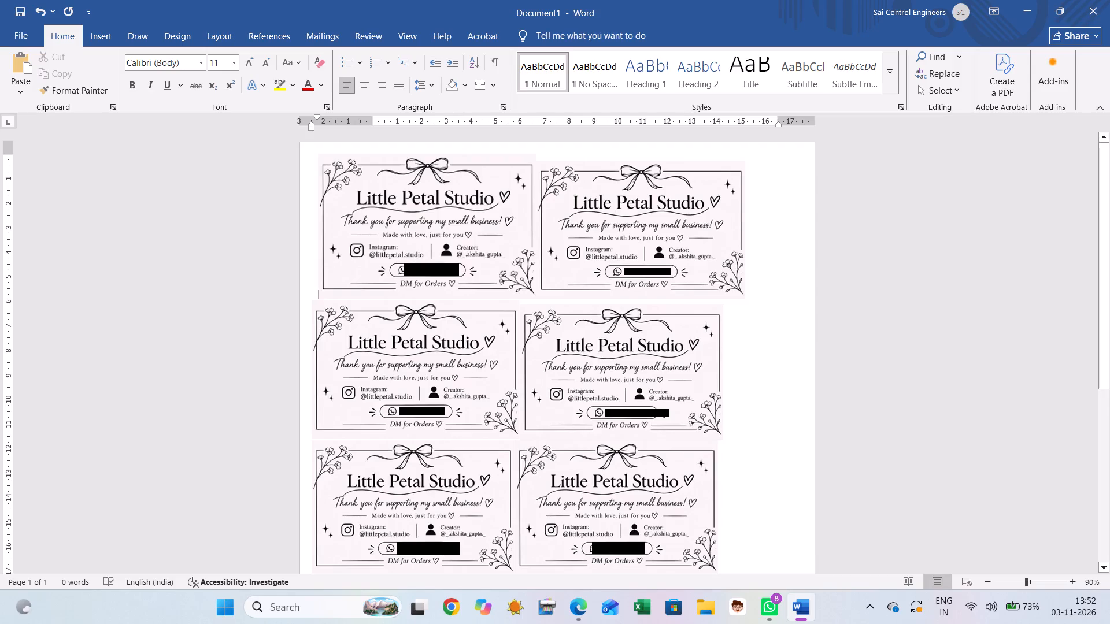
left_click(501, 198)
key("BackSpace")
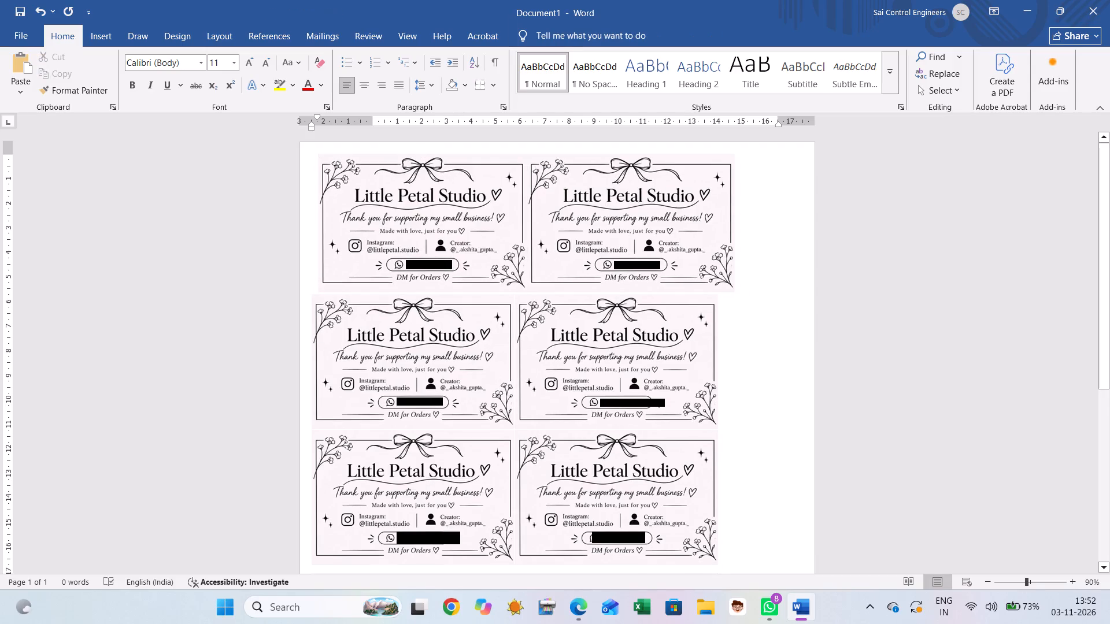
left_click(501, 198)
left_click(501, 198)
key("BackSpace")
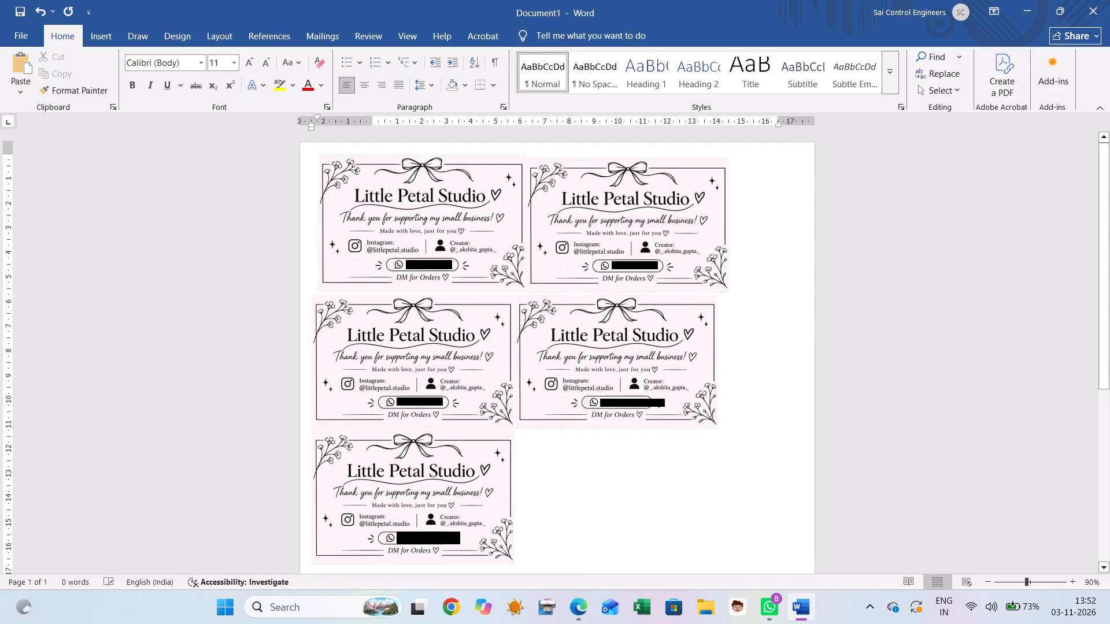
left_click(499, 189)
key("BackSpace")
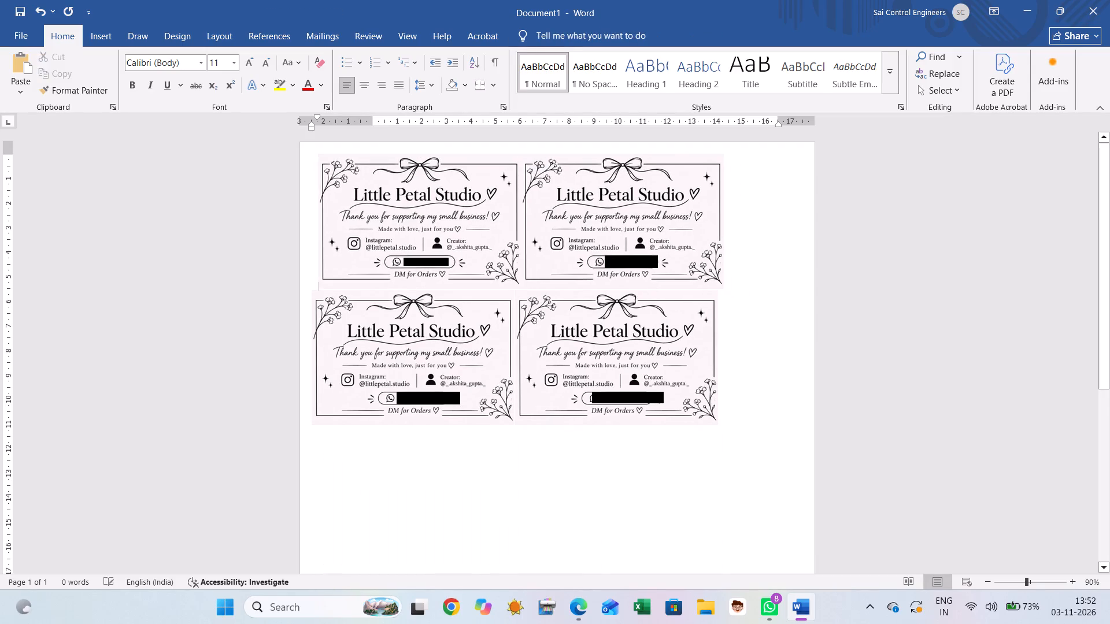
Duplicate the original-size card six times to fill the third, fourth and fifth rows with two cards each.
left_click(549, 326)
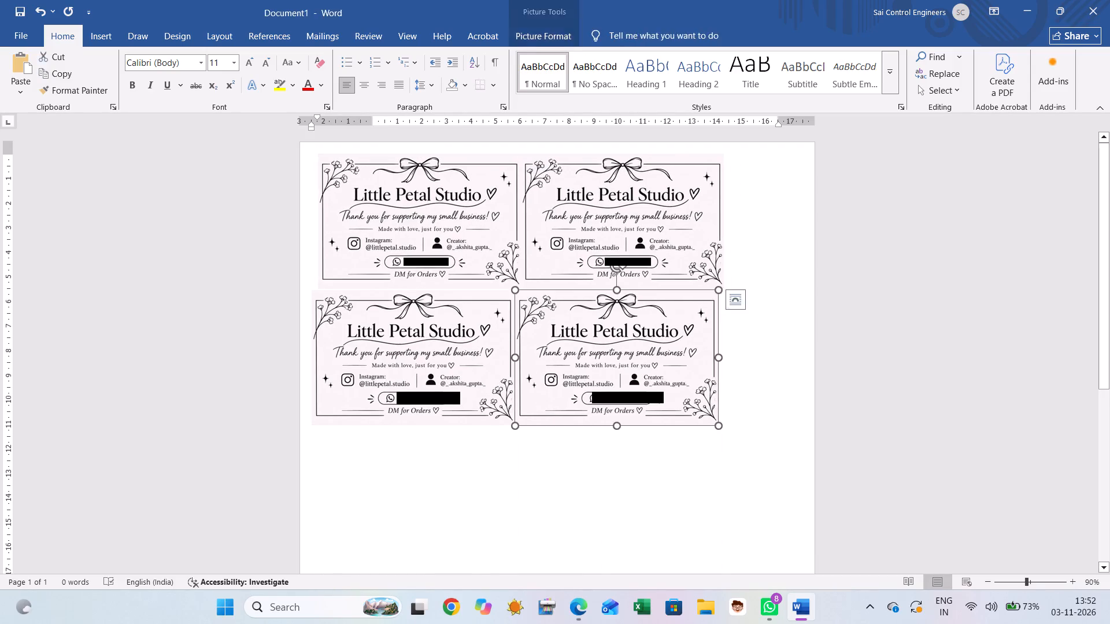
key("ctrl+d")
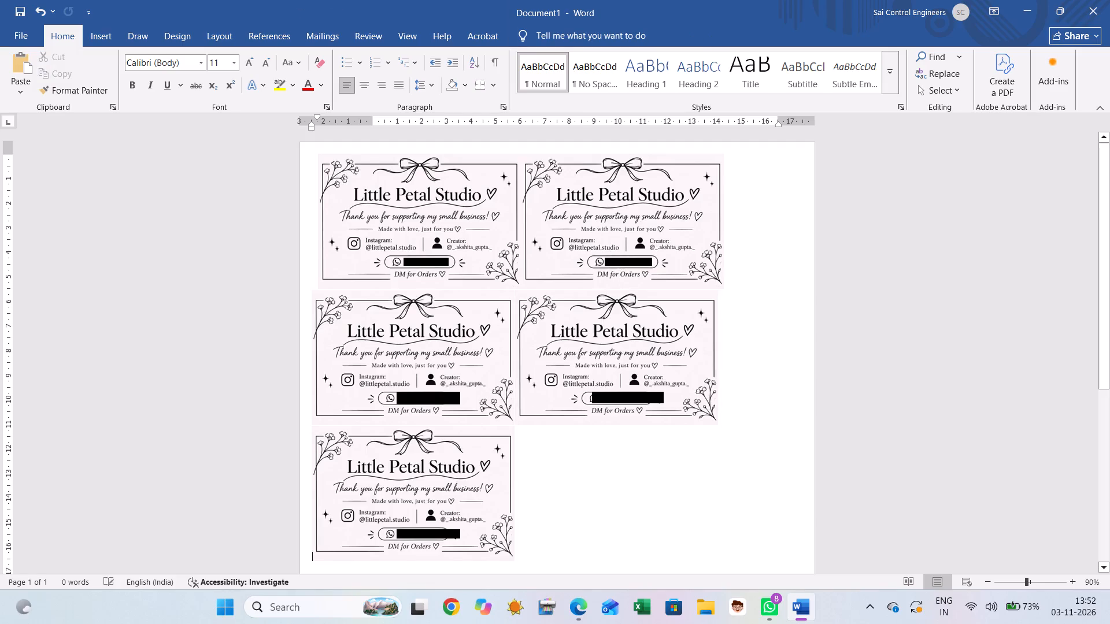
left_click(411, 457)
key("ctrl+d")
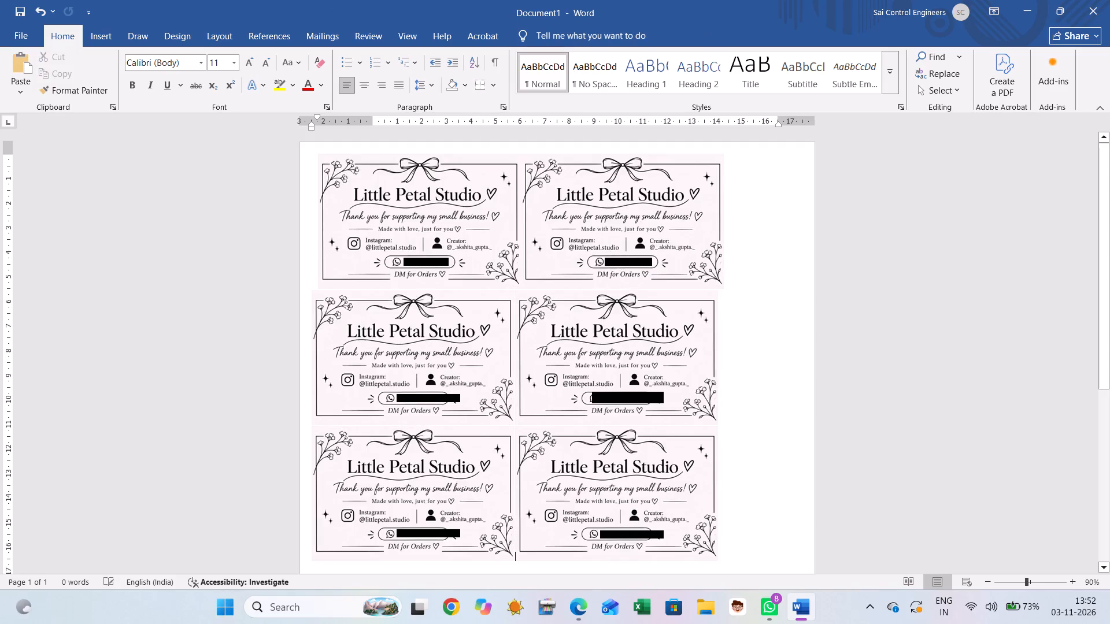
left_click(411, 457)
key("ctrl+d")
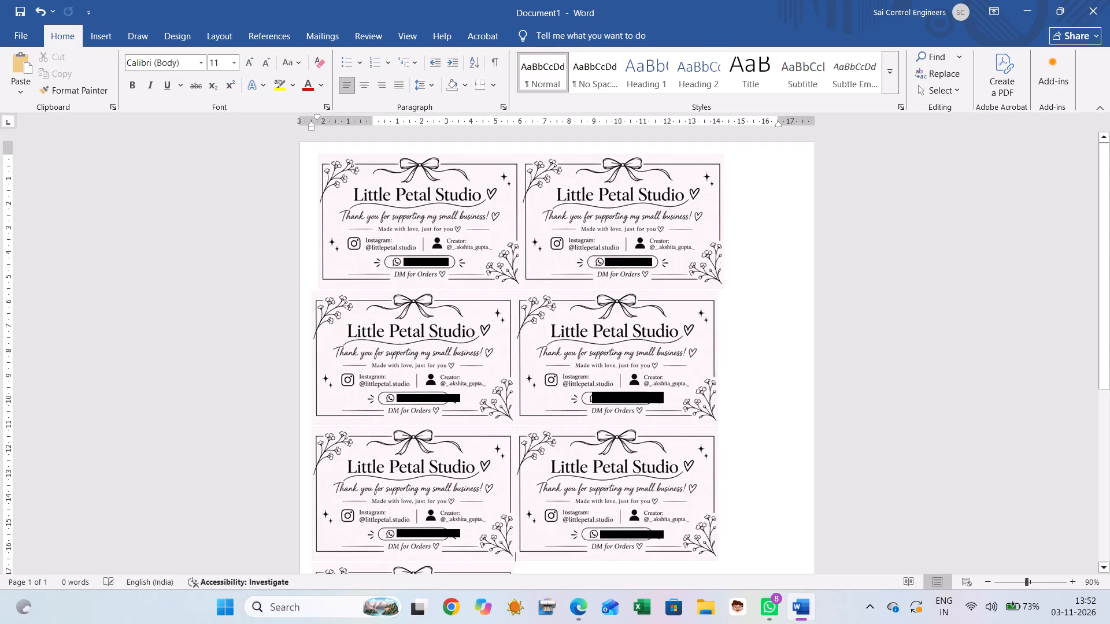
left_click(411, 457)
key("ctrl+d")
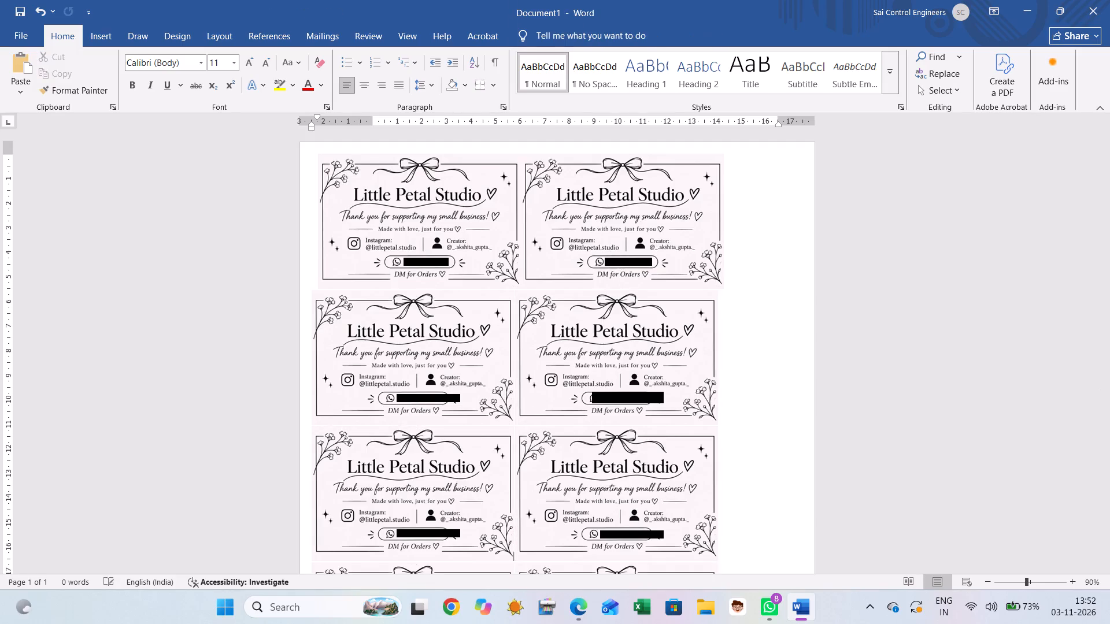
left_click(411, 457)
key("ctrl+d")
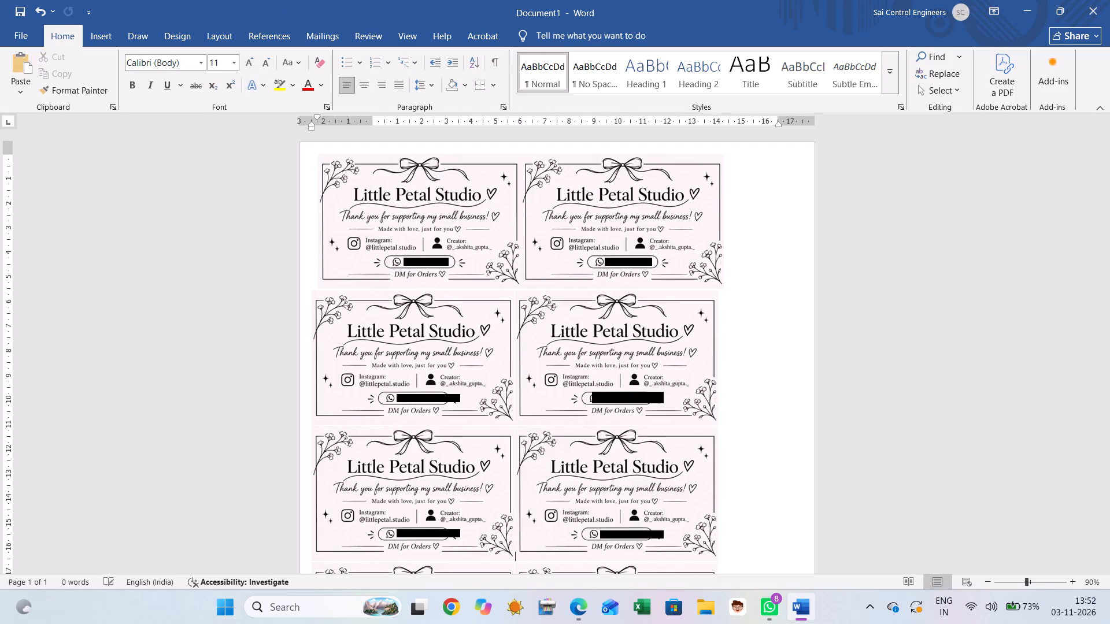
left_click(411, 457)
key("ctrl+d")
Reduce the page's bottom margin below the fifth row of cards.
scroll(411, 457, "down", 3)
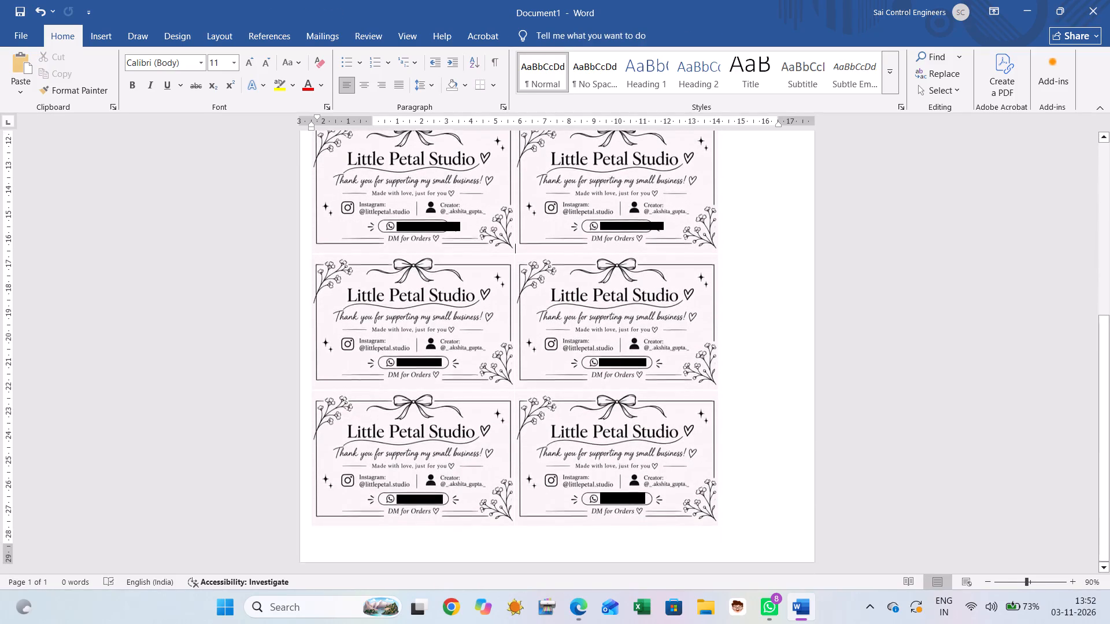
scroll(411, 457, "down", 1)
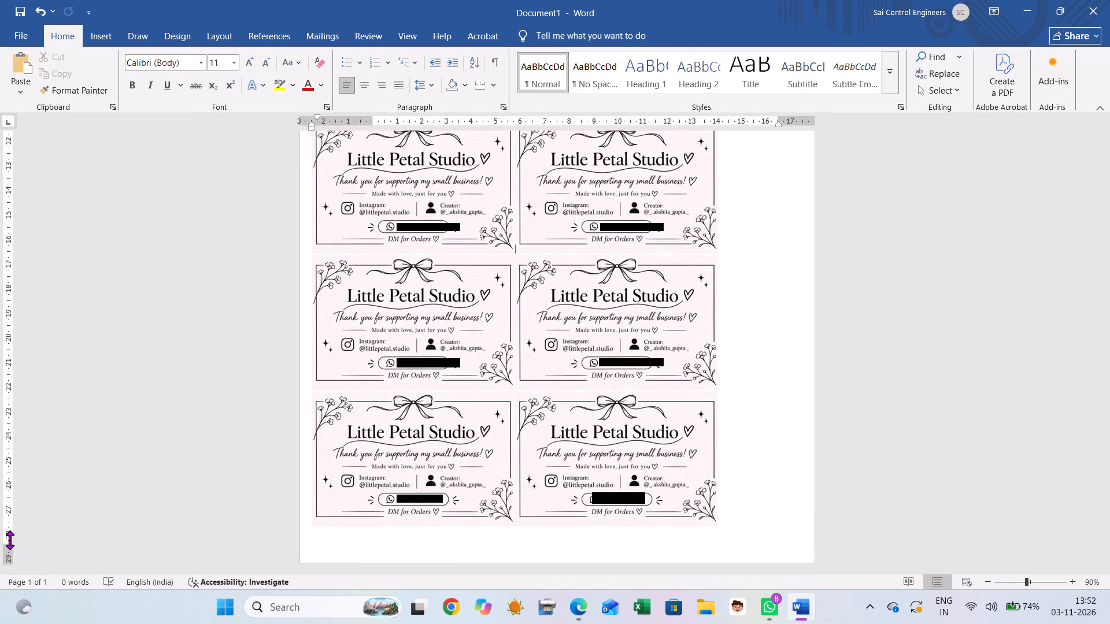
left_click(10, 540)
left_click_drag(6, 542, 6, 554)
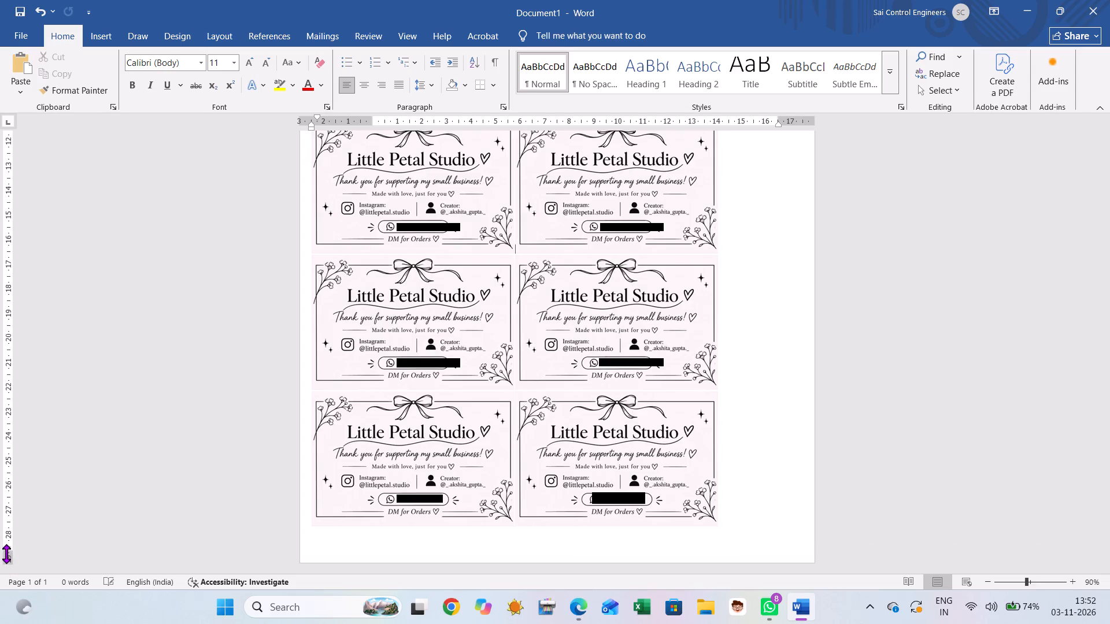
scroll(579, 400, "up", 3)
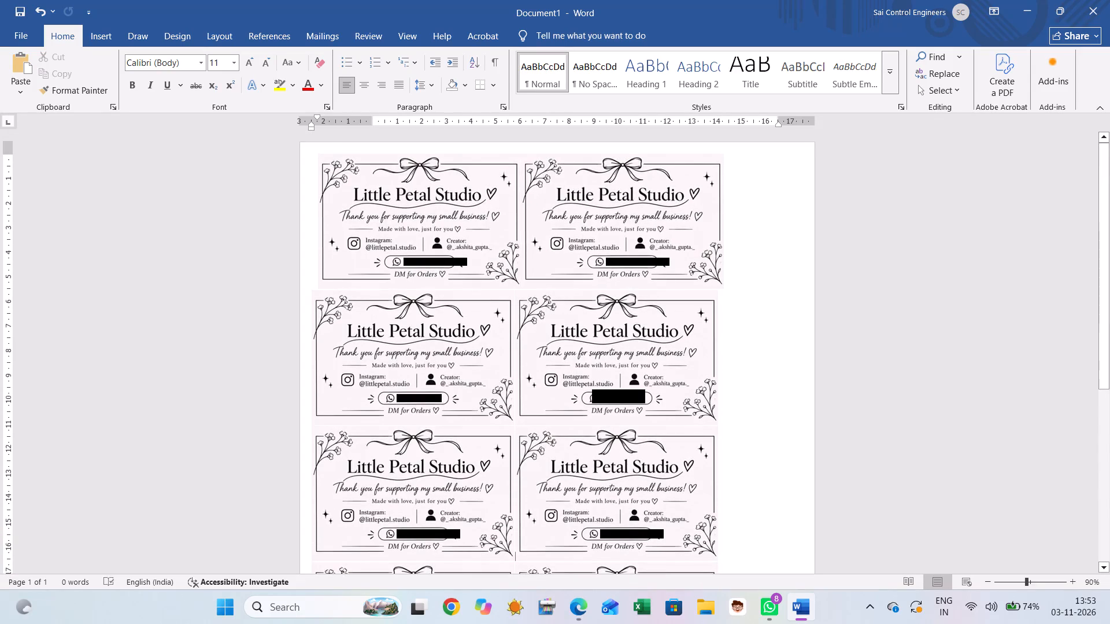
scroll(579, 400, "up", 1)
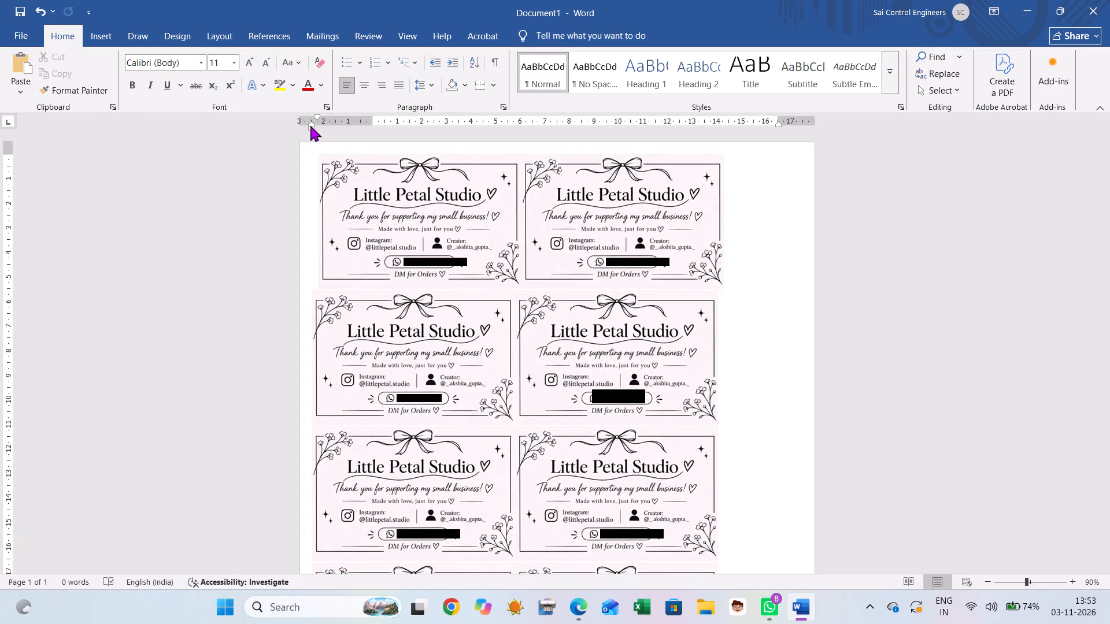
Increase the left indent of the card rows by about 1 cm so they sit closer to the page's centre.
left_click_drag(310, 125, 341, 133)
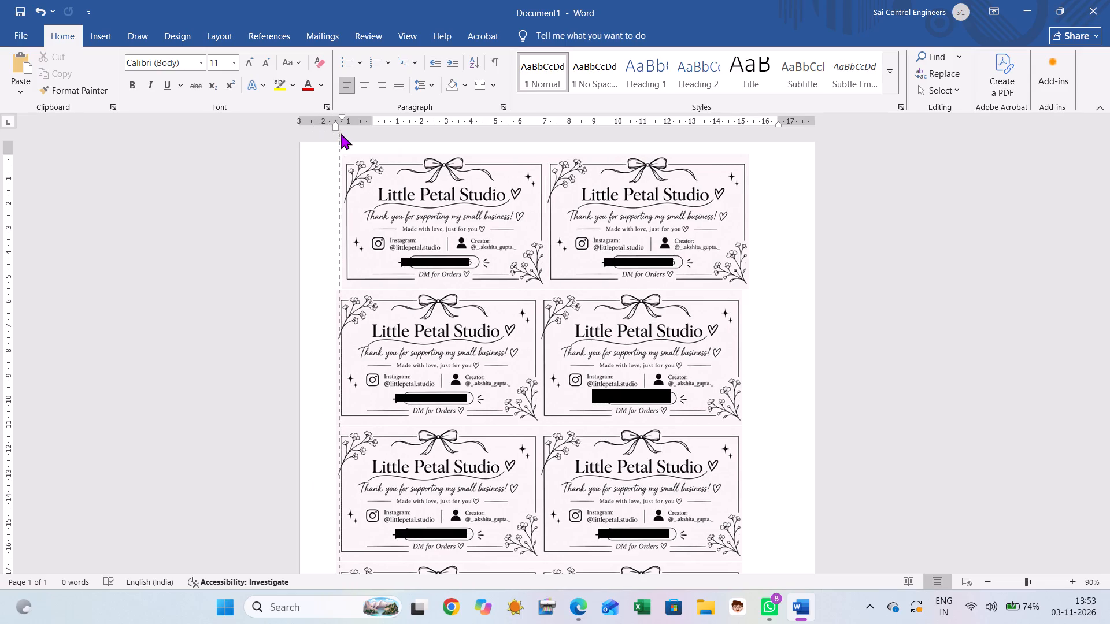
left_click_drag(341, 133, 335, 139)
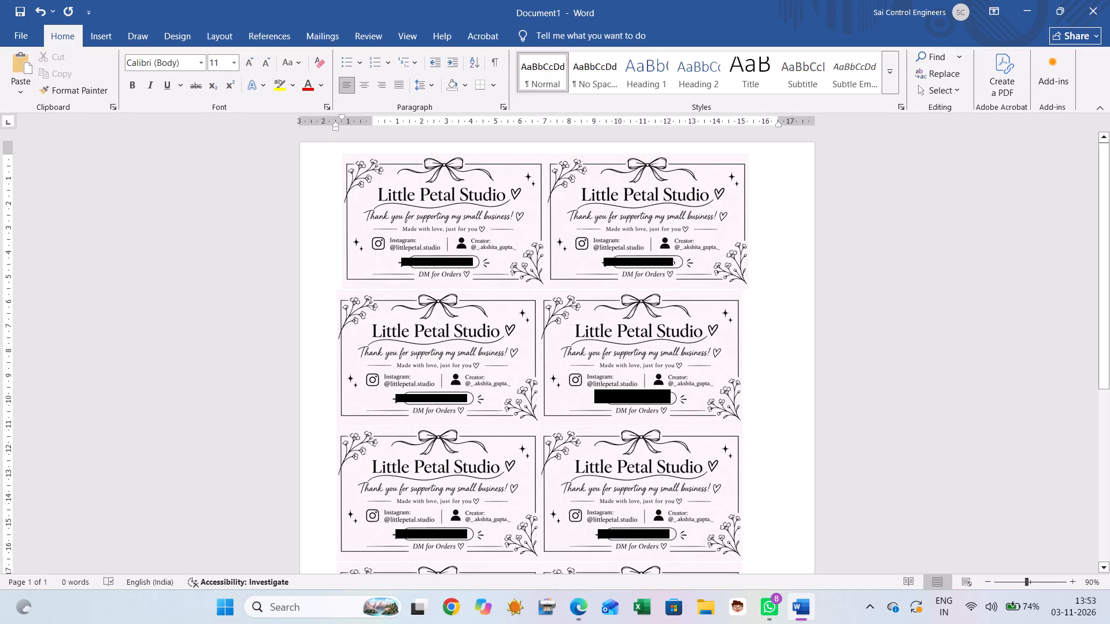
Examine the placement of all five card rows from the top to the bottom of the page.
scroll(174, 298, "down", 6)
scroll(174, 298, "up", 1)
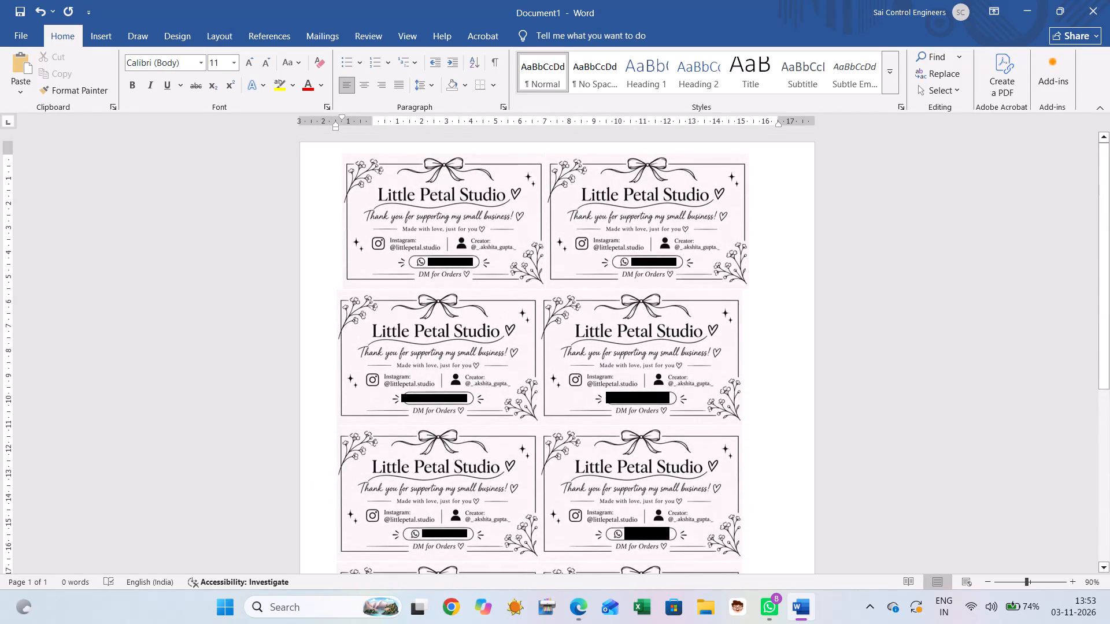
scroll(174, 298, "up", 1)
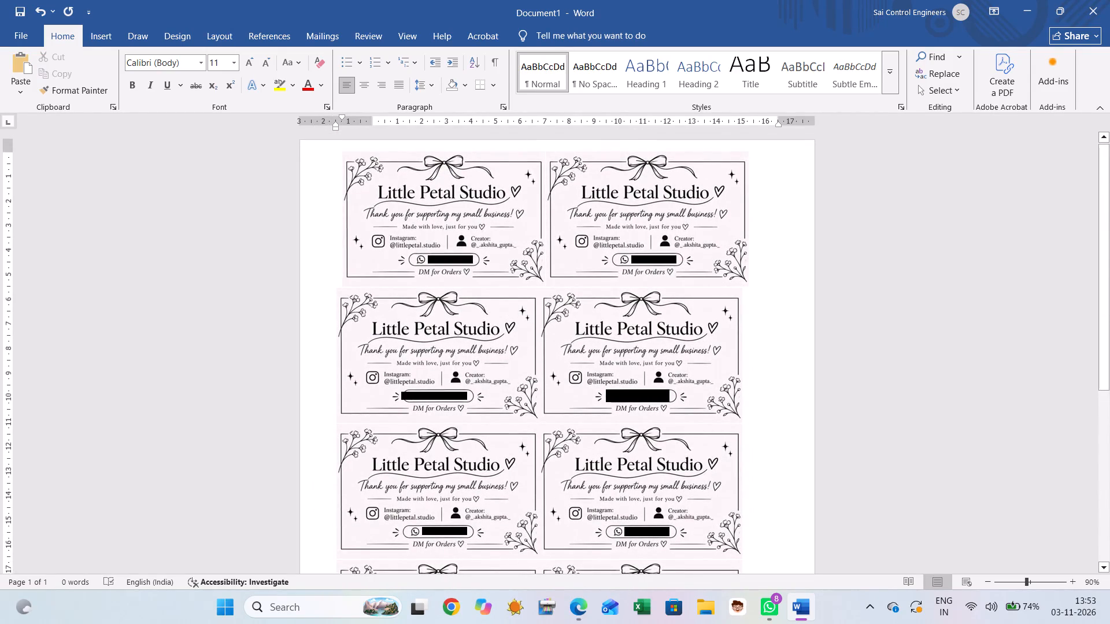
scroll(174, 298, "up", 2)
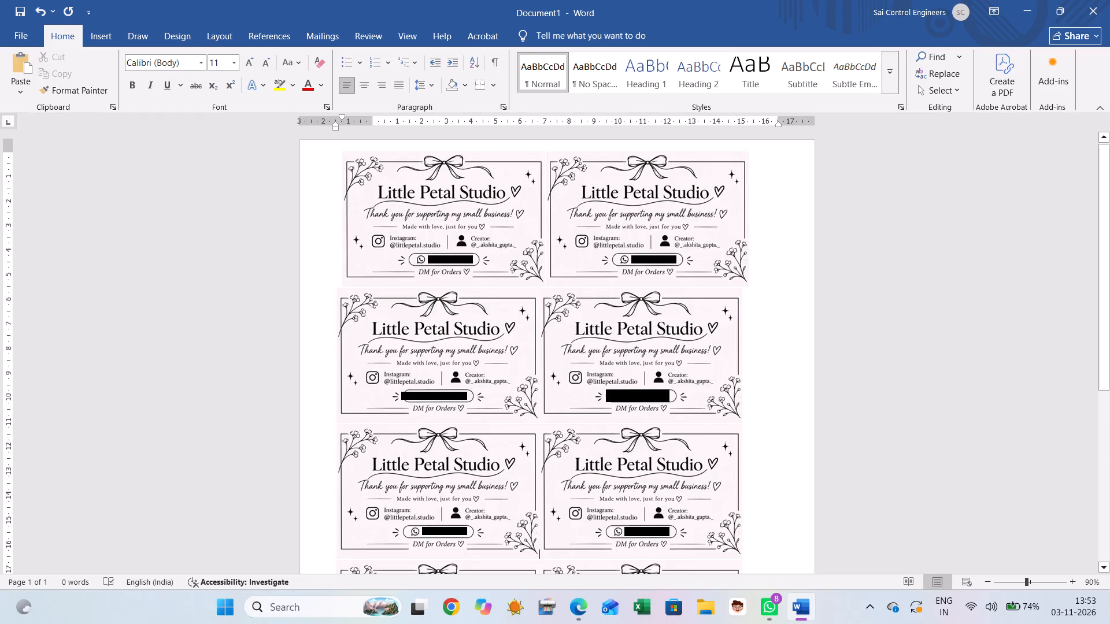
scroll(174, 298, "up", 2)
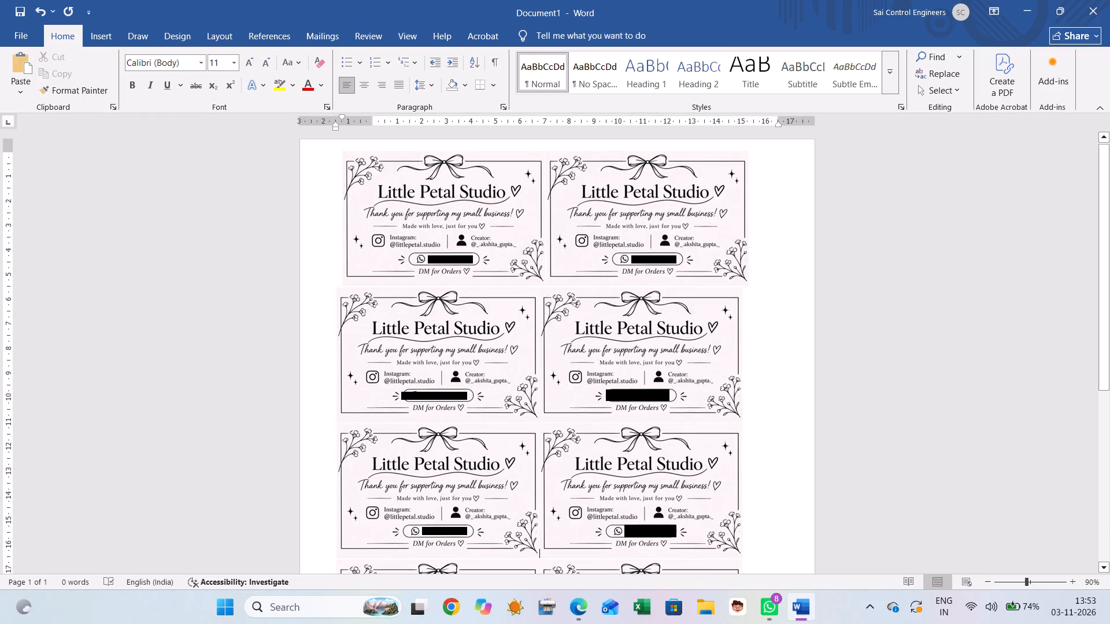
scroll(174, 298, "up", 1)
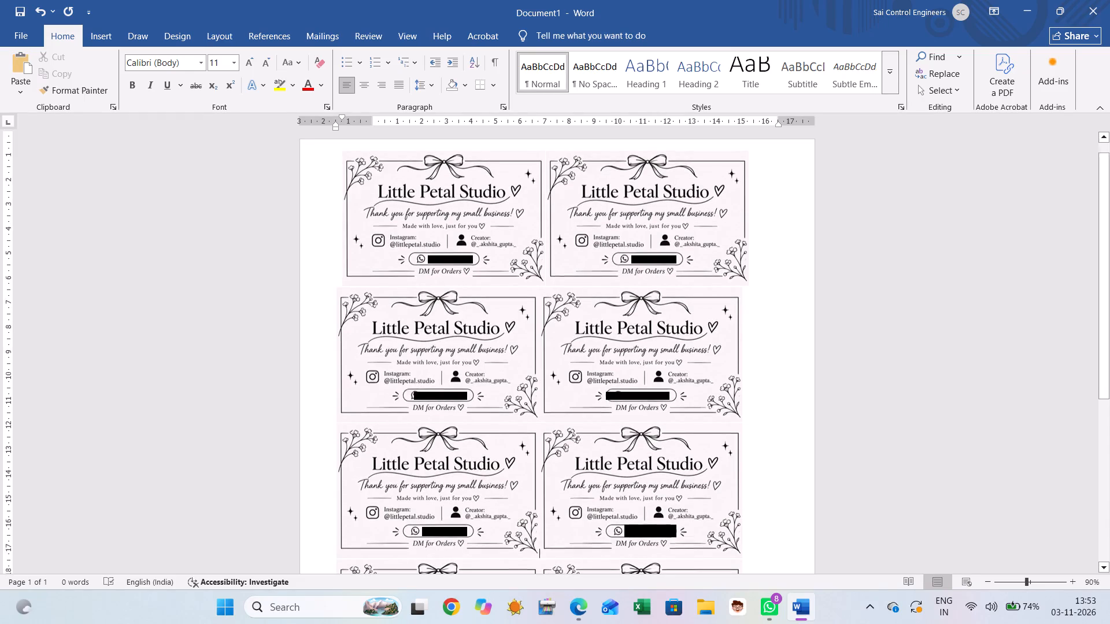
scroll(174, 298, "up", 1)
scroll(174, 298, "down", 1)
scroll(465, 430, "down", 1)
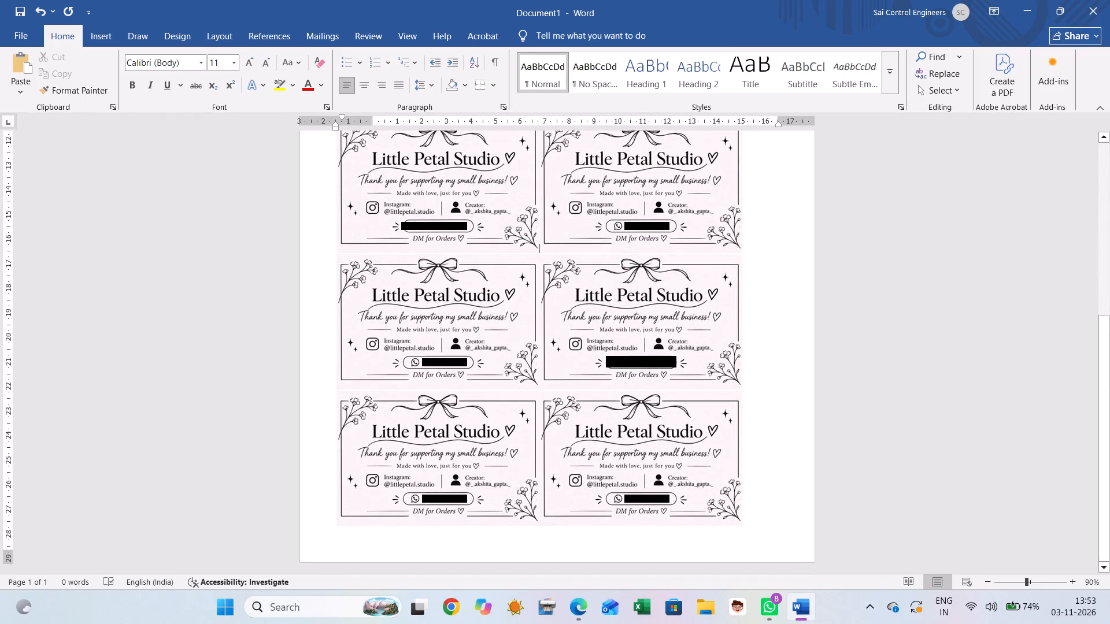
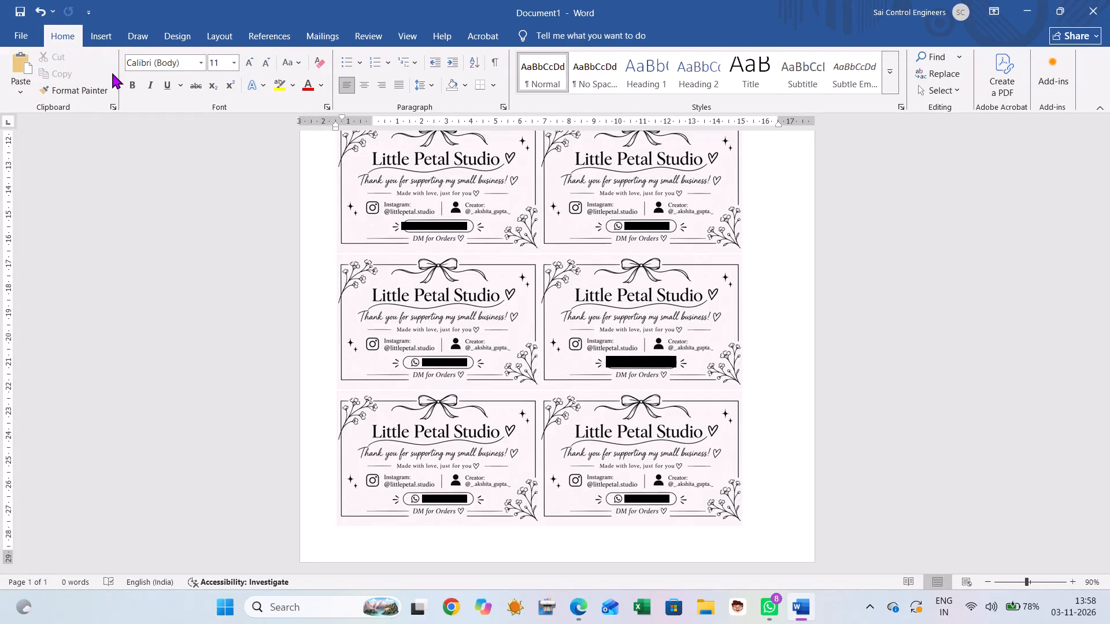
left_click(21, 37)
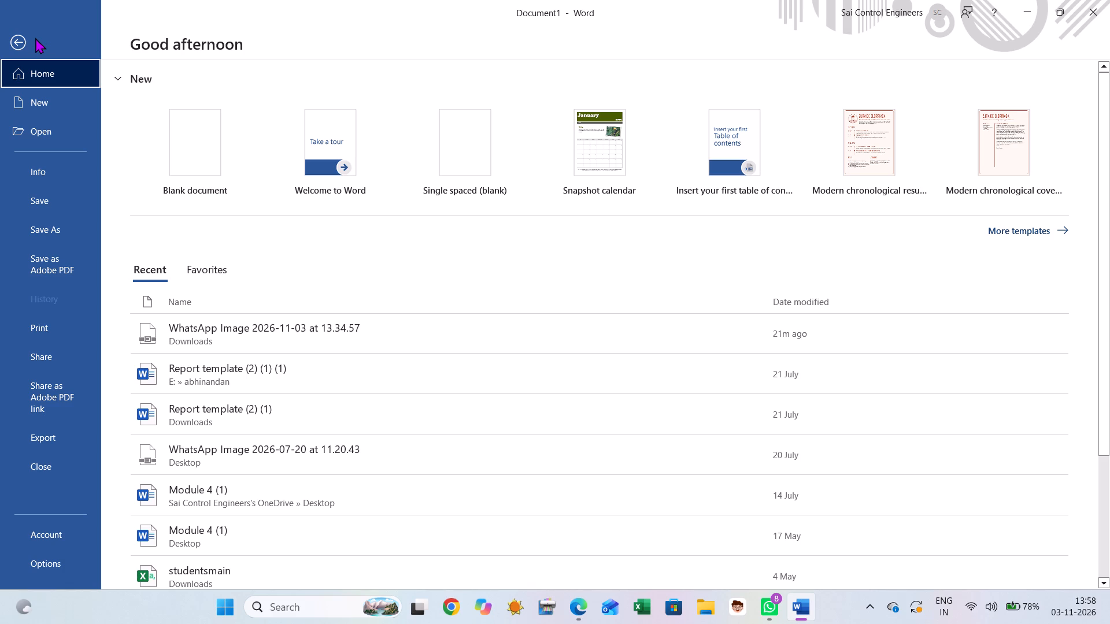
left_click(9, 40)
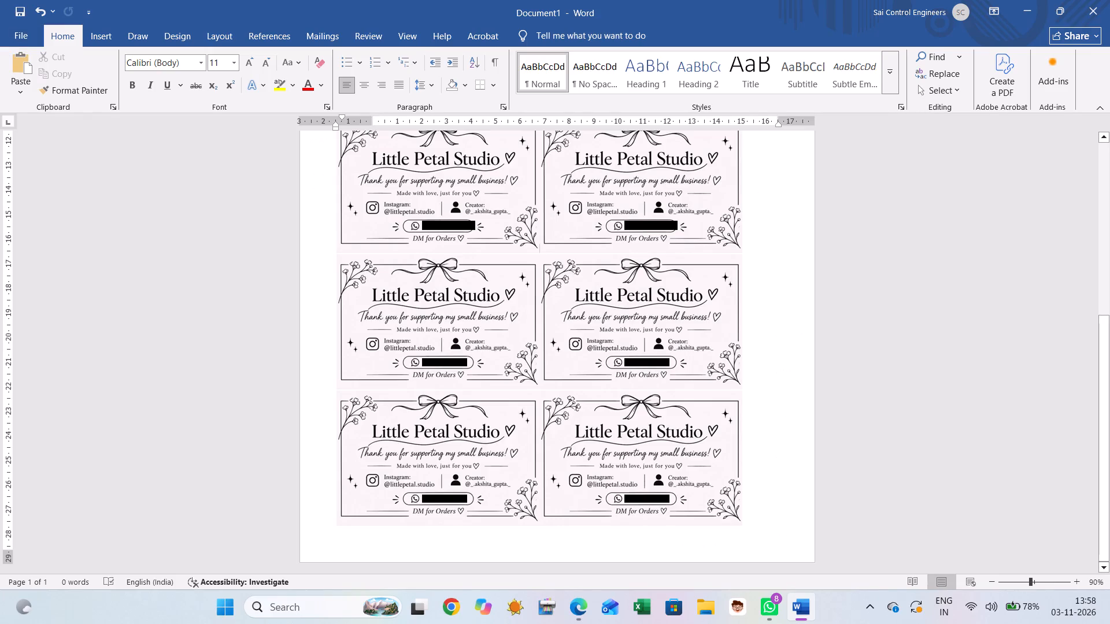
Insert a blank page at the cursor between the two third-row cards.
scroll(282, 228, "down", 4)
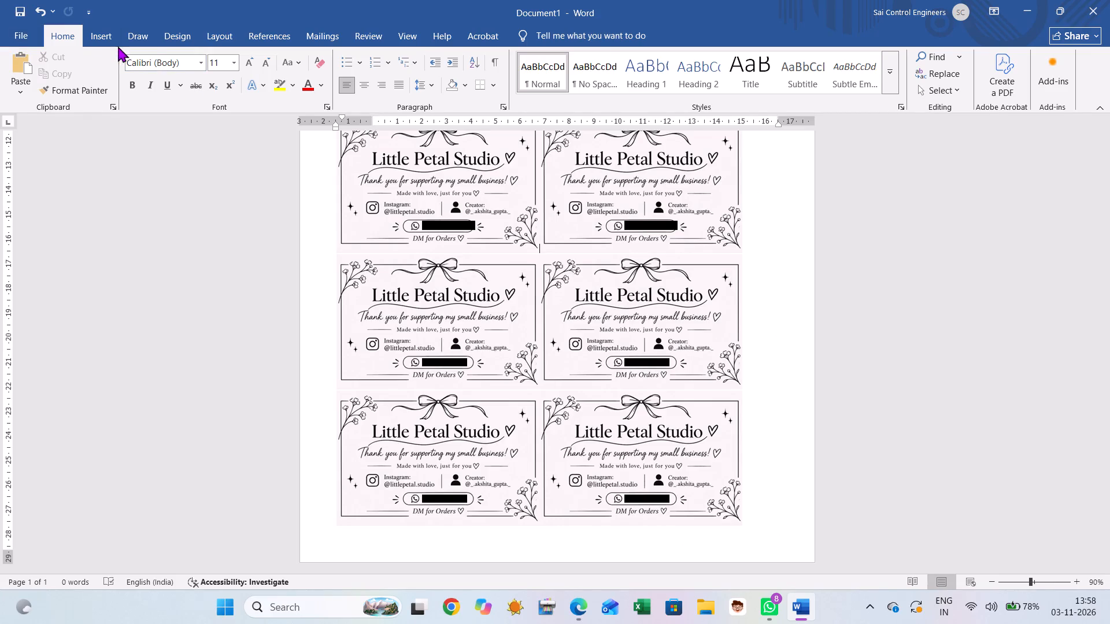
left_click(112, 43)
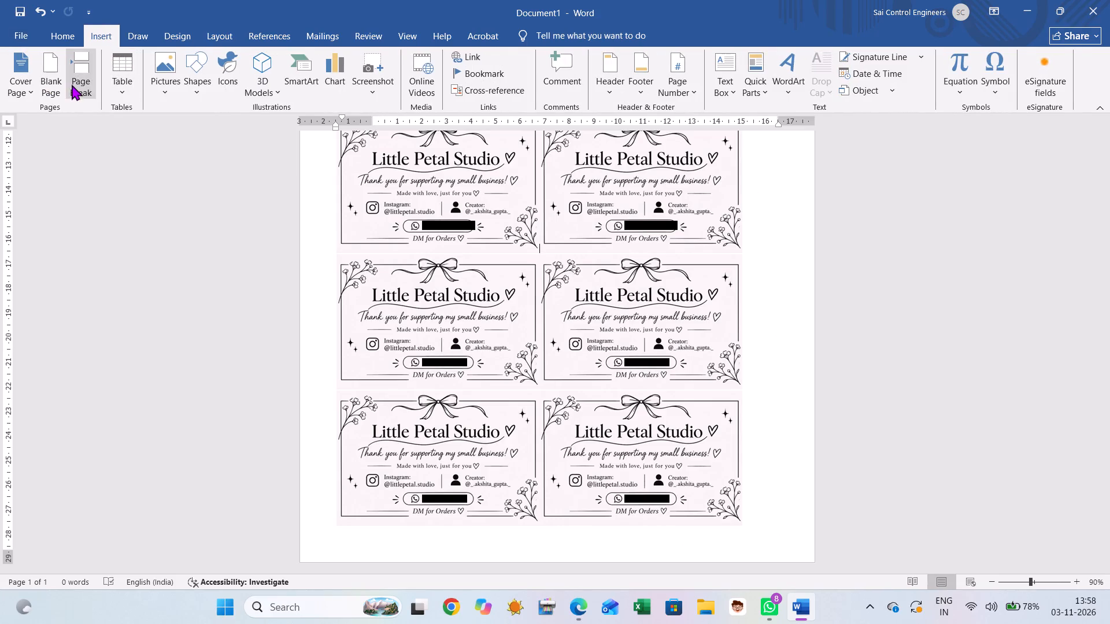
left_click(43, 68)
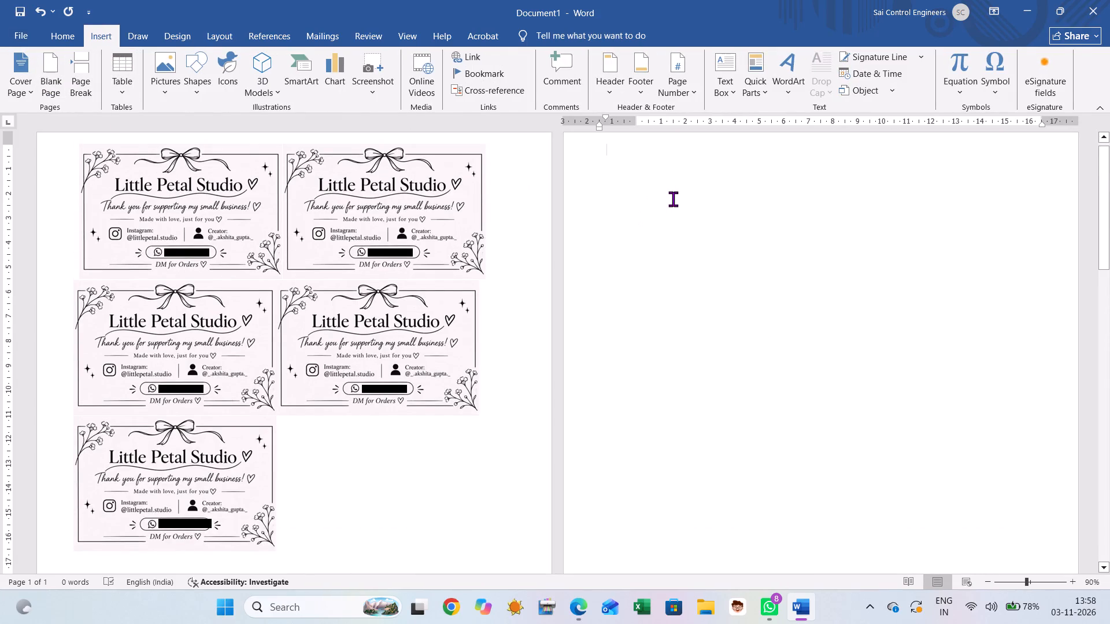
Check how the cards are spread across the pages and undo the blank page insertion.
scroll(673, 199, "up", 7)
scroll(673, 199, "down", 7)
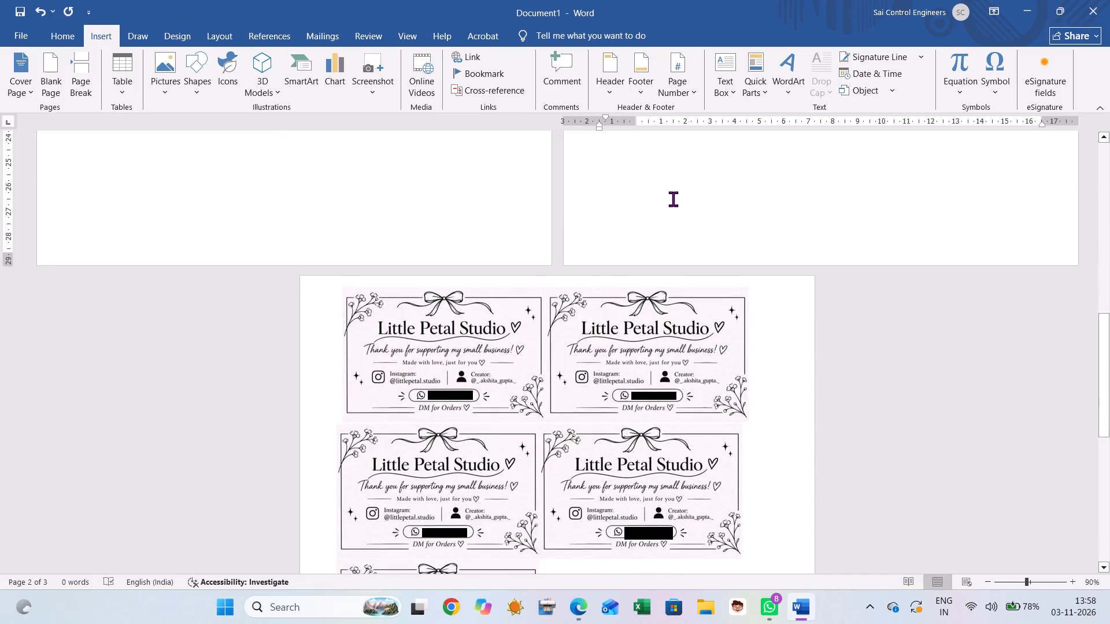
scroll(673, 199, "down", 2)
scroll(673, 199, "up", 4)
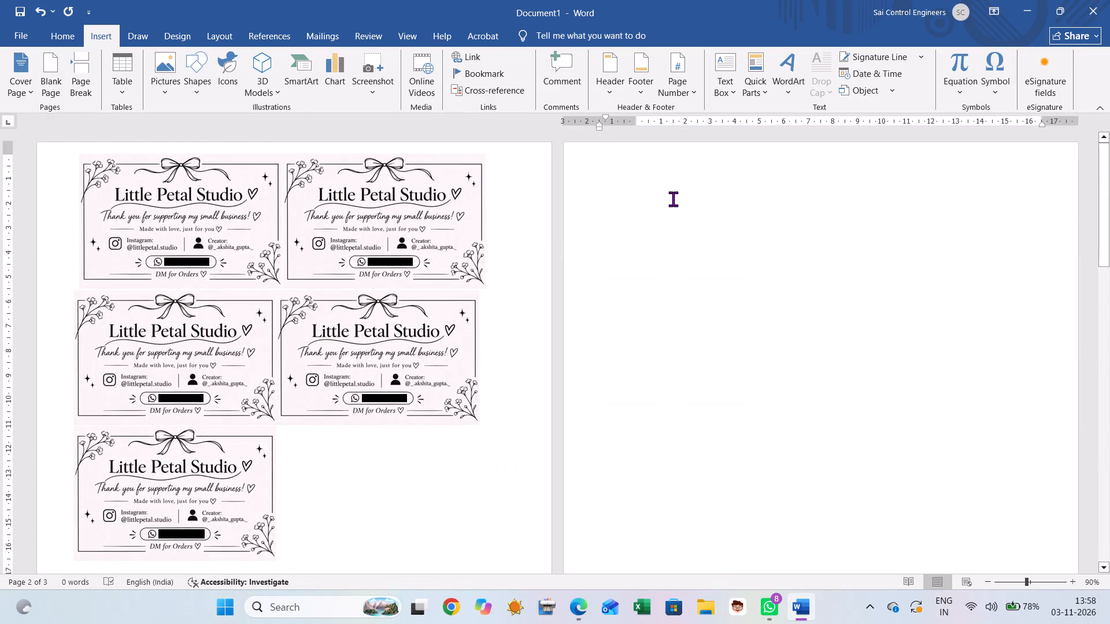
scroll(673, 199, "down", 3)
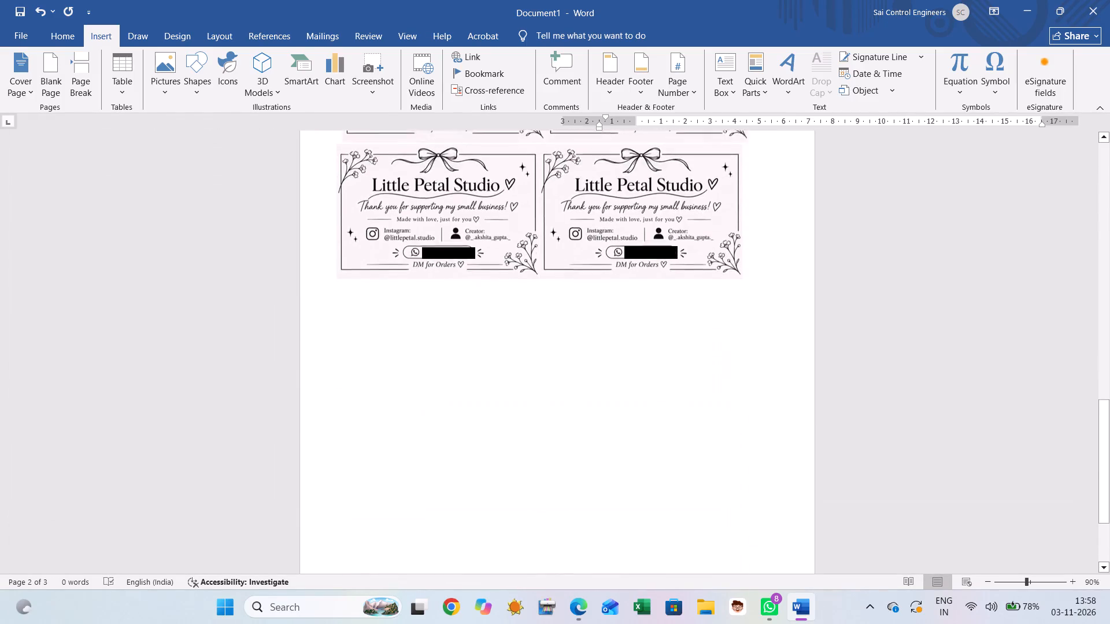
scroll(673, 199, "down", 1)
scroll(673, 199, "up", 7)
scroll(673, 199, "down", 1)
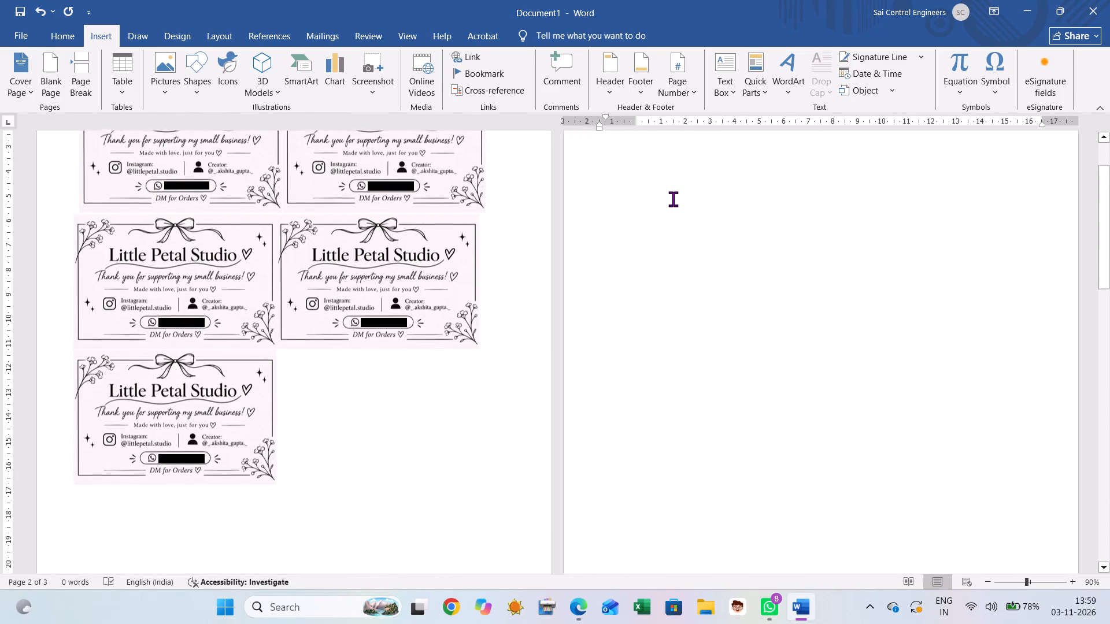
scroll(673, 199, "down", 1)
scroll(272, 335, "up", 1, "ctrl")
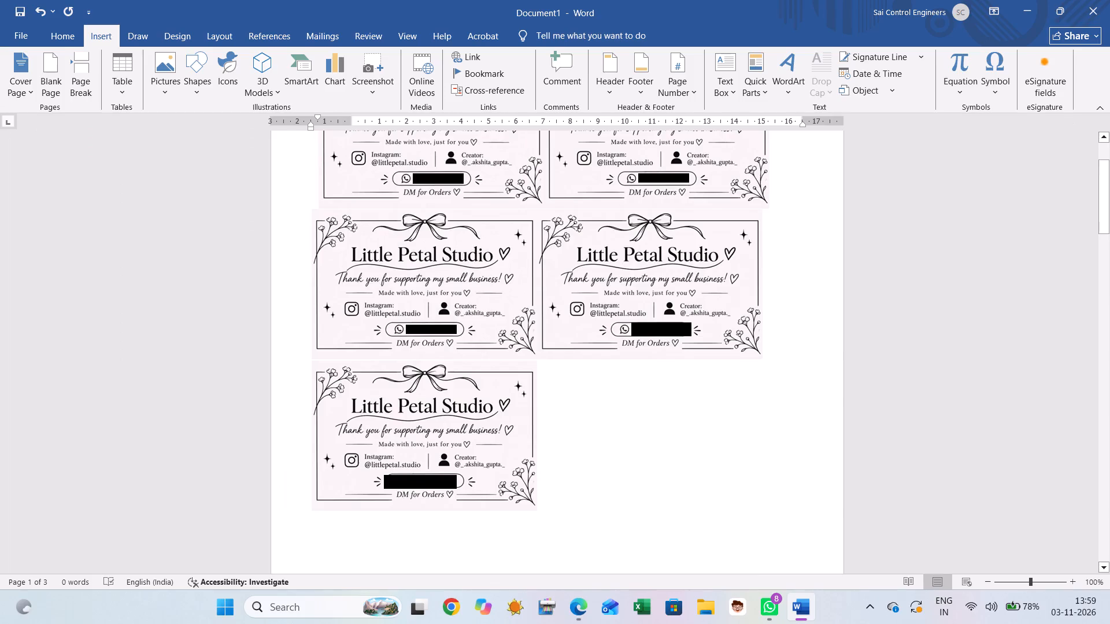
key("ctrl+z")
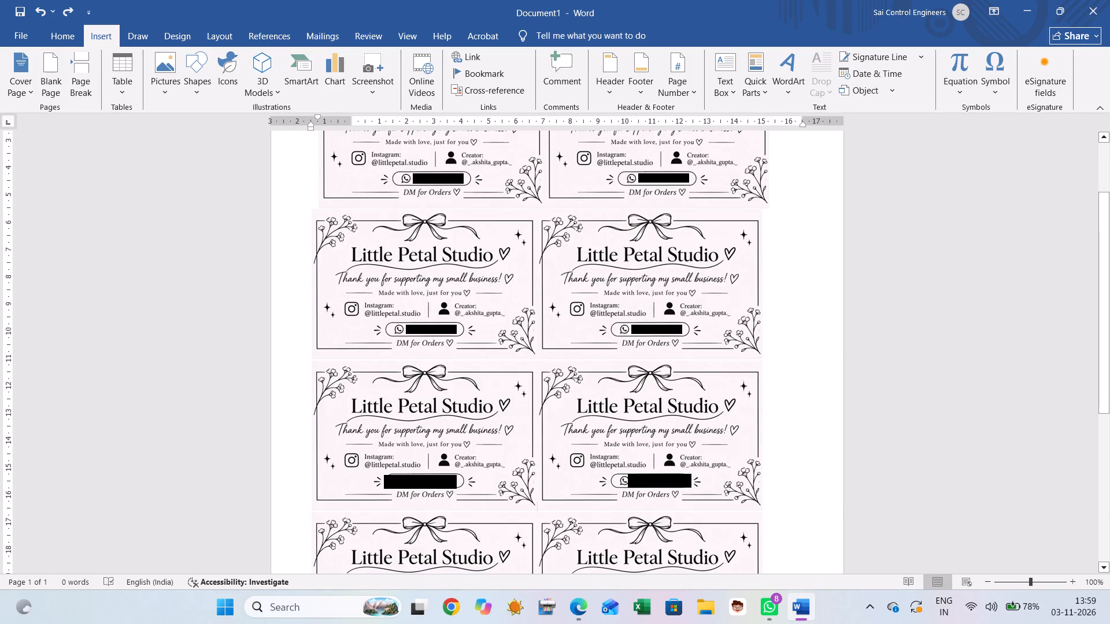
Insert a blank page at the cursor between the two third-row cards, with the whole page in view.
scroll(272, 335, "down", 7, "ctrl")
scroll(272, 335, "up", 5, "ctrl")
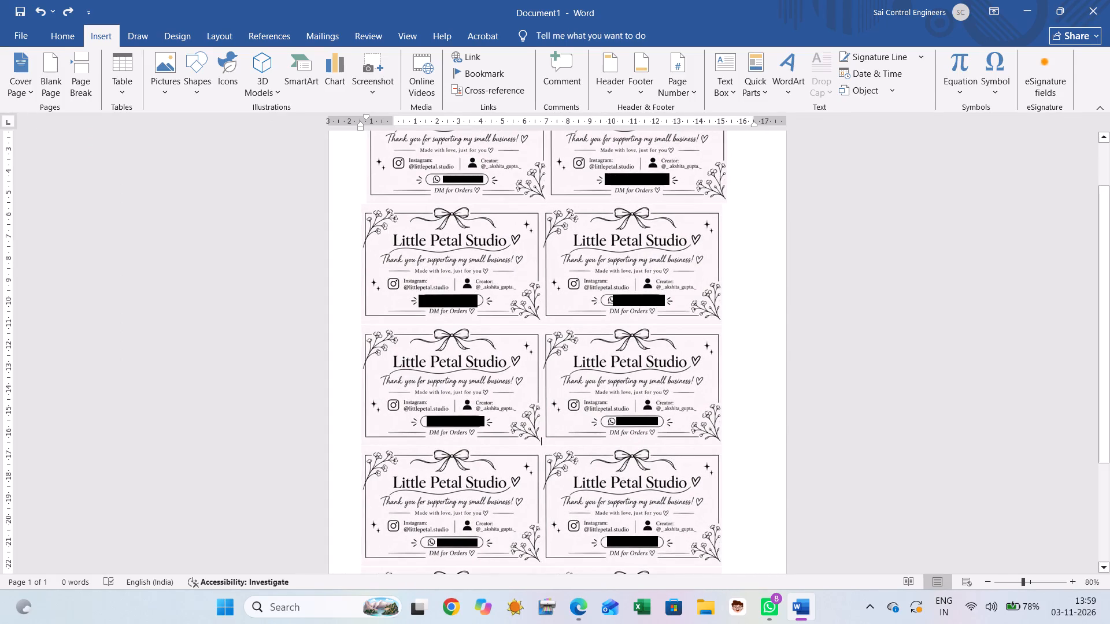
scroll(208, 356, "down", 3, "ctrl")
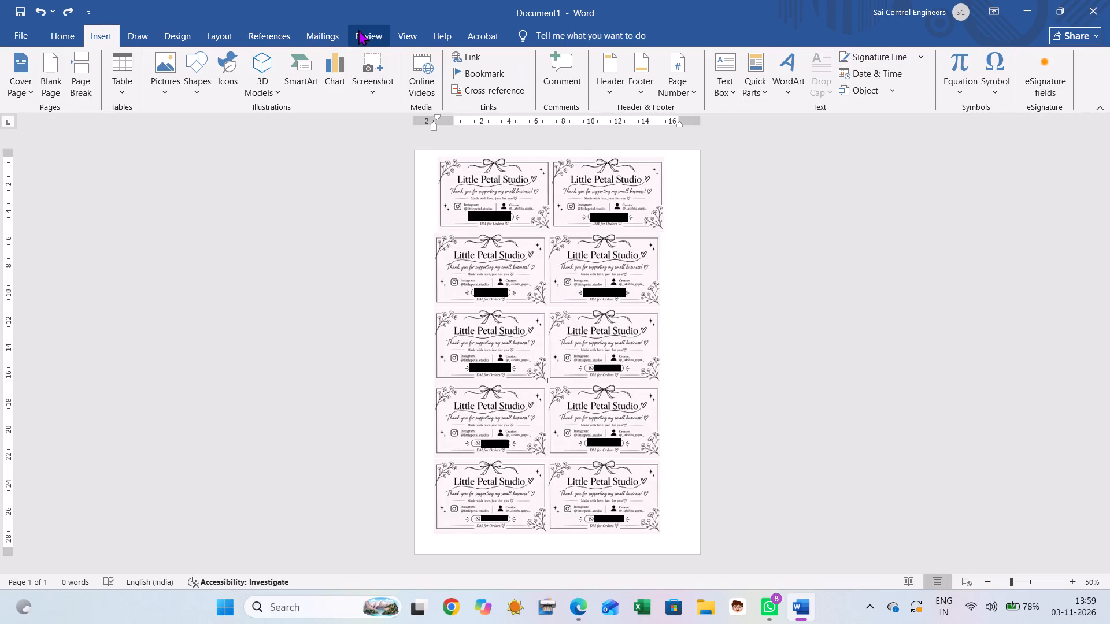
left_click(35, 77)
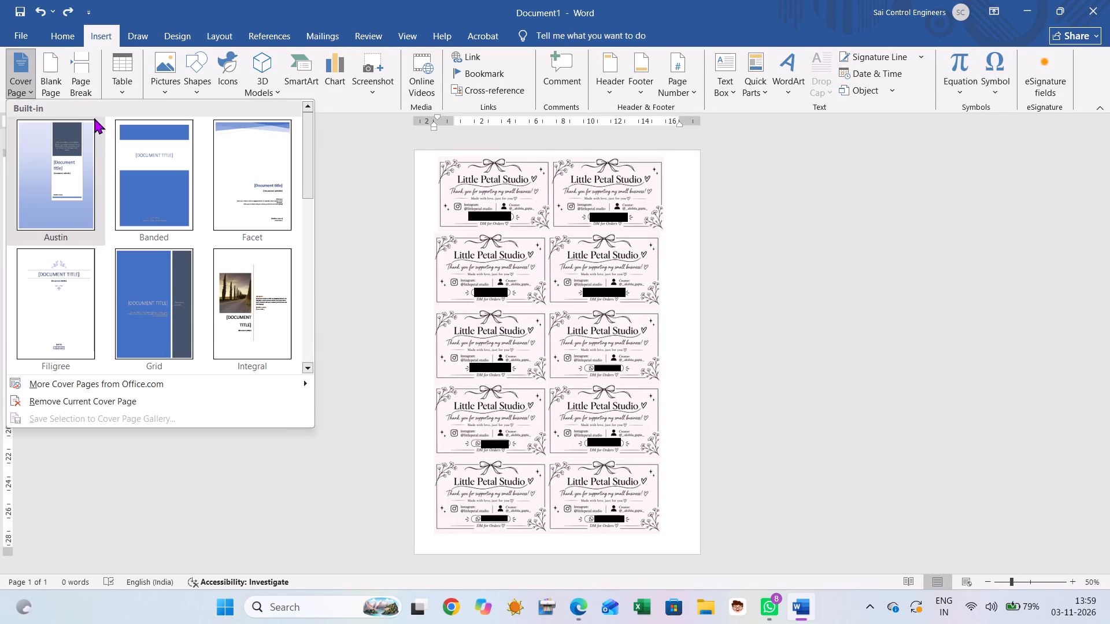
left_click(442, 207)
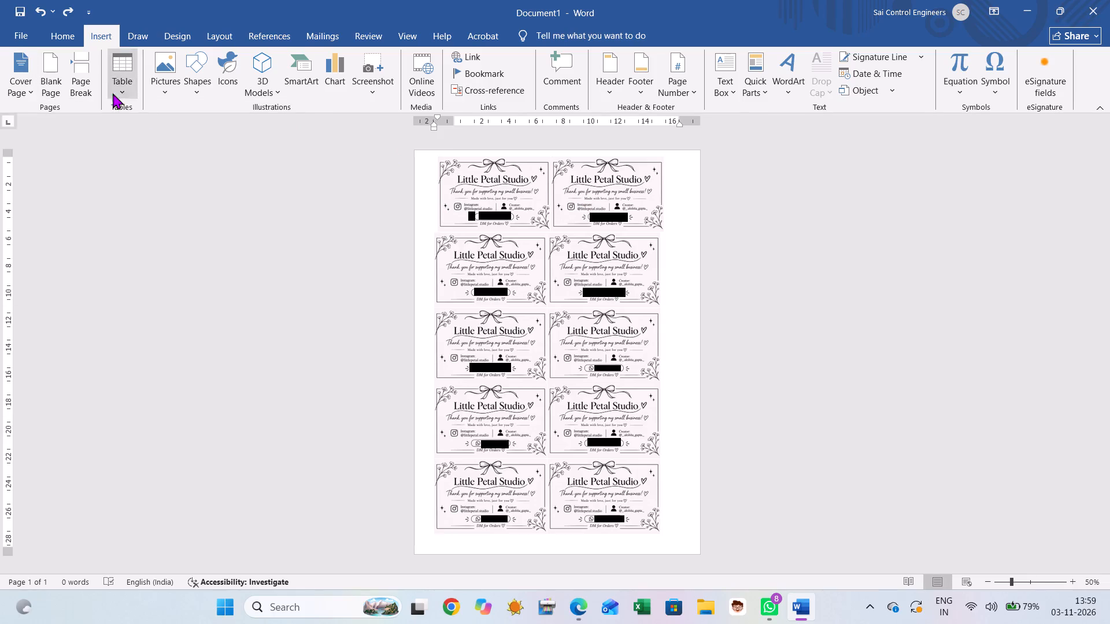
left_click(41, 80)
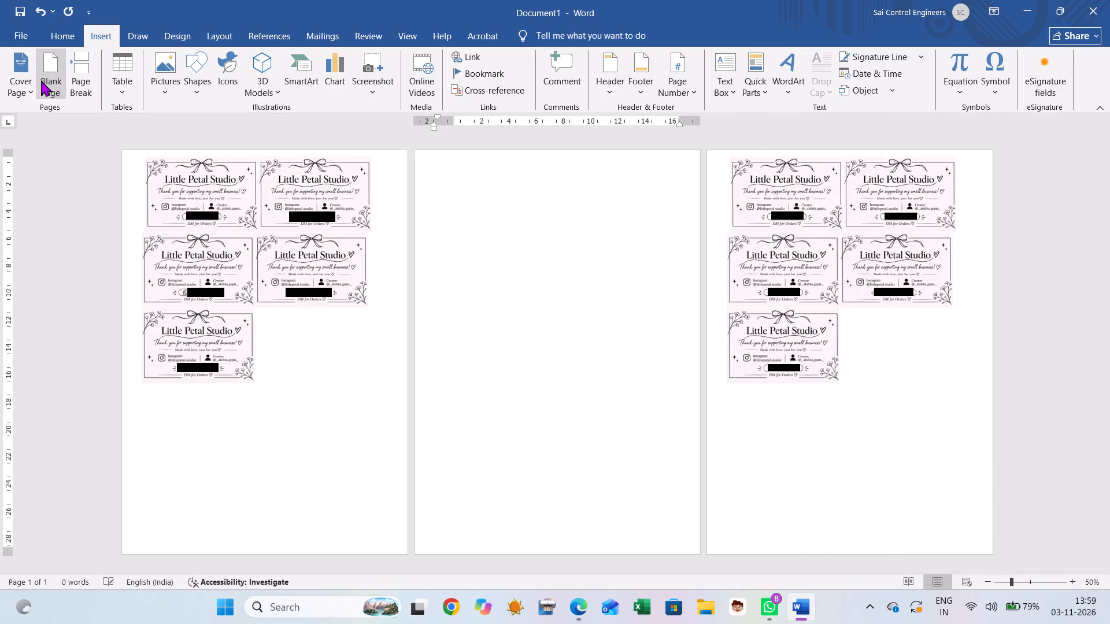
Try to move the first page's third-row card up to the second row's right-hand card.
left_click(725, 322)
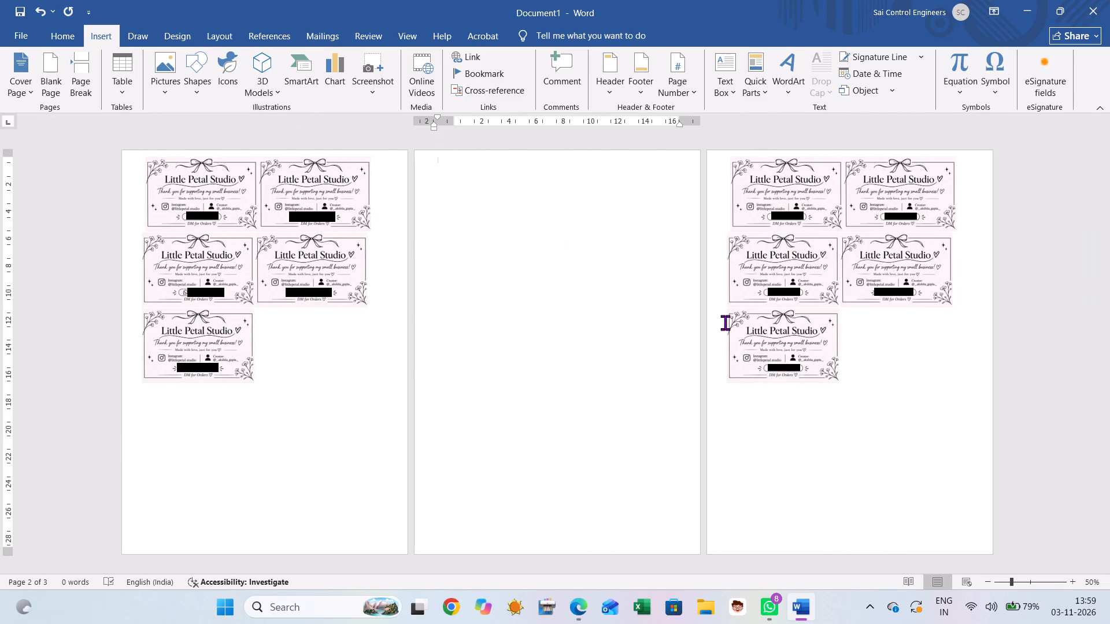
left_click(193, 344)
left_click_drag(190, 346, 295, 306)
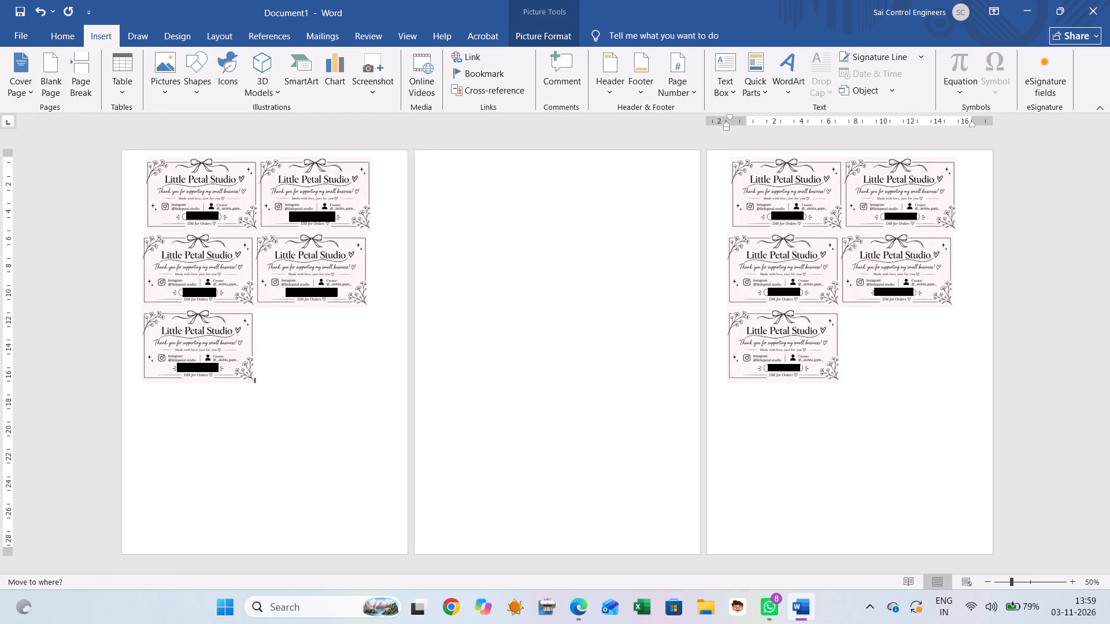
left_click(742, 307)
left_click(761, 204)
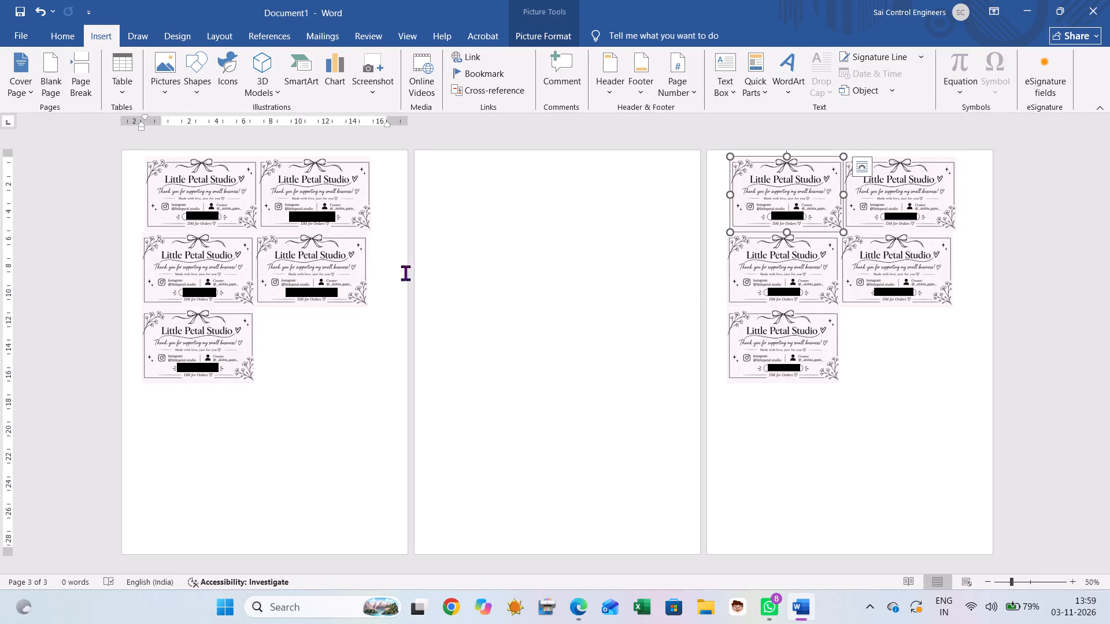
Duplicate the card five times on the first page to complete its third, fourth and fifth rows with two cards each.
left_click(220, 318)
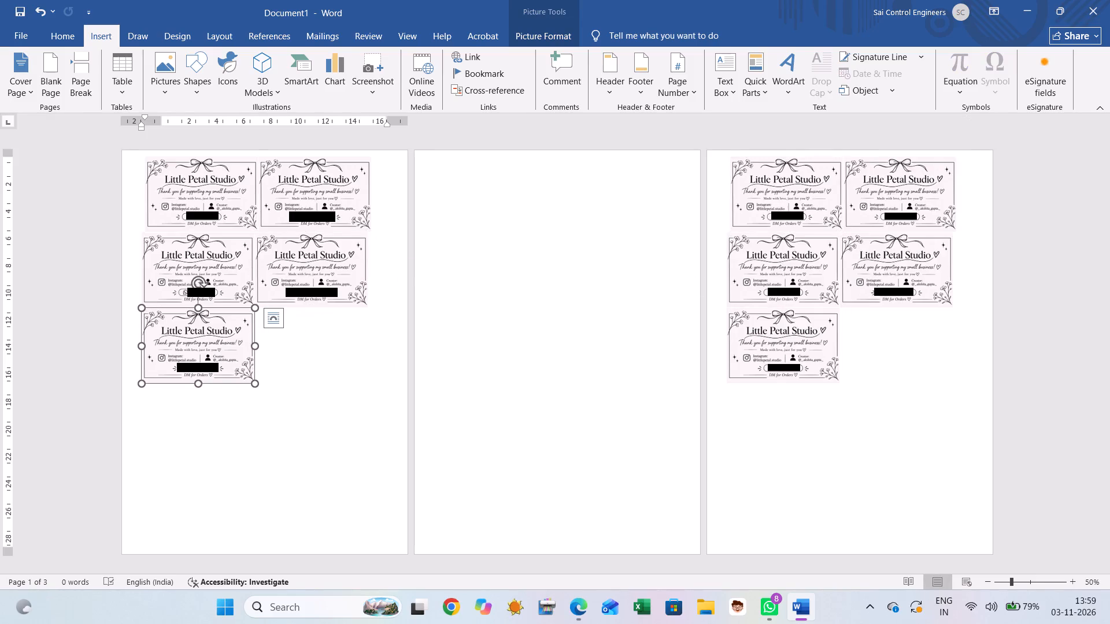
key("ctrl+d")
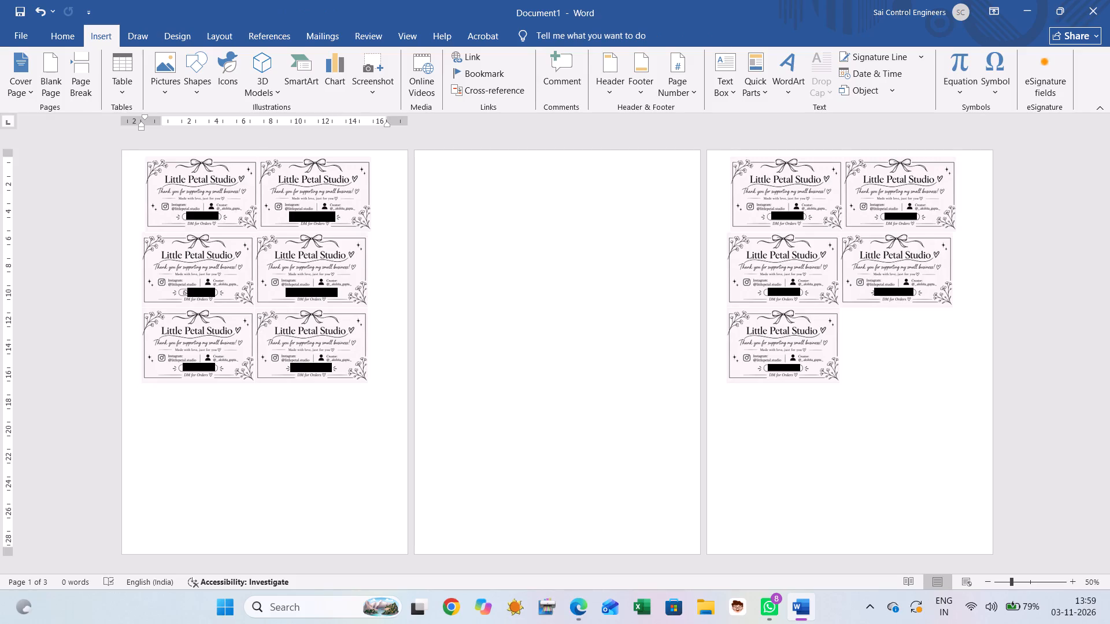
left_click(179, 337)
key("ctrl+d")
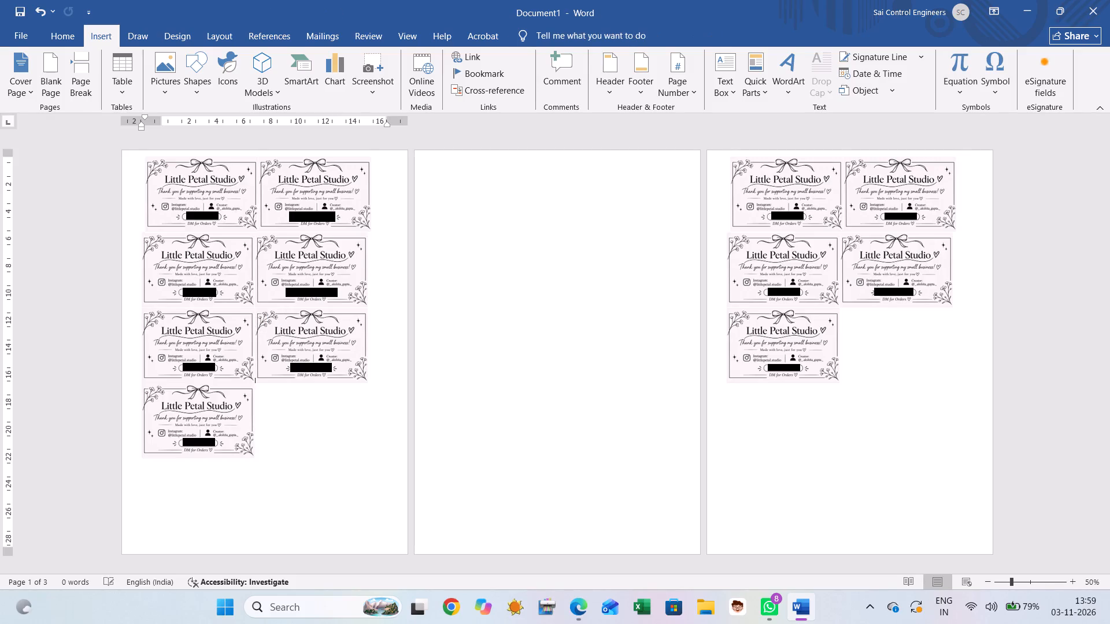
left_click(202, 413)
key("ctrl+d")
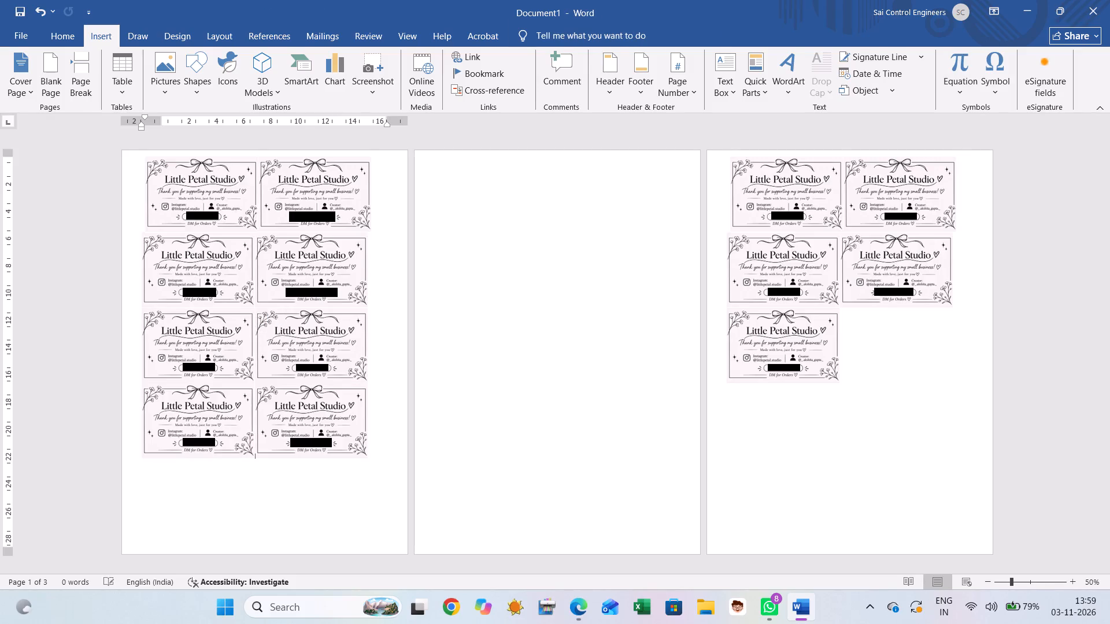
left_click(202, 413)
key("ctrl+d")
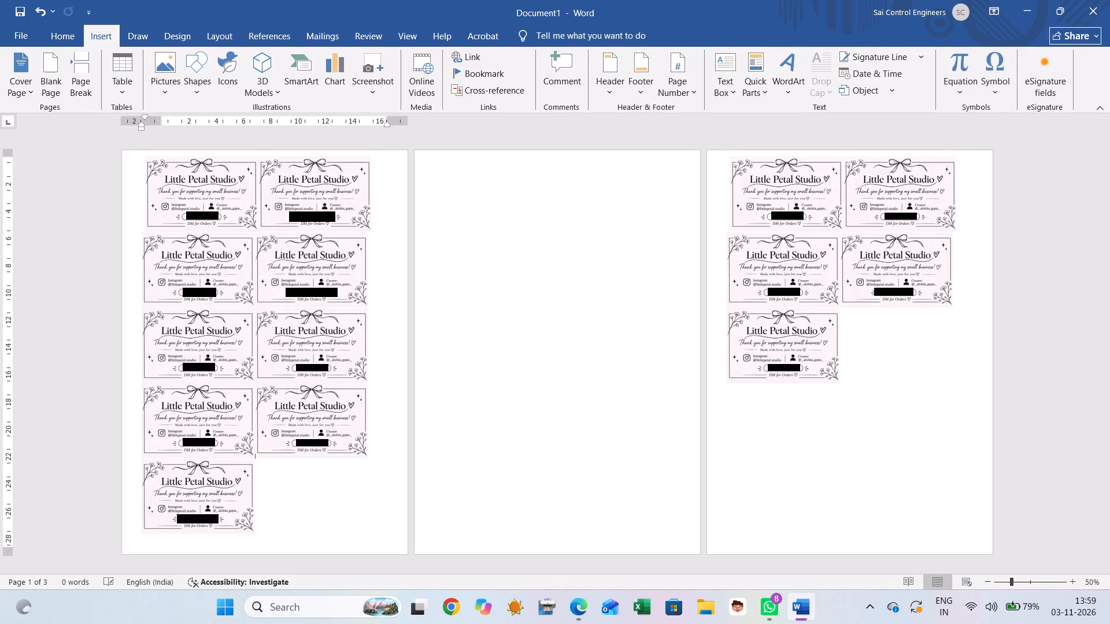
left_click(202, 413)
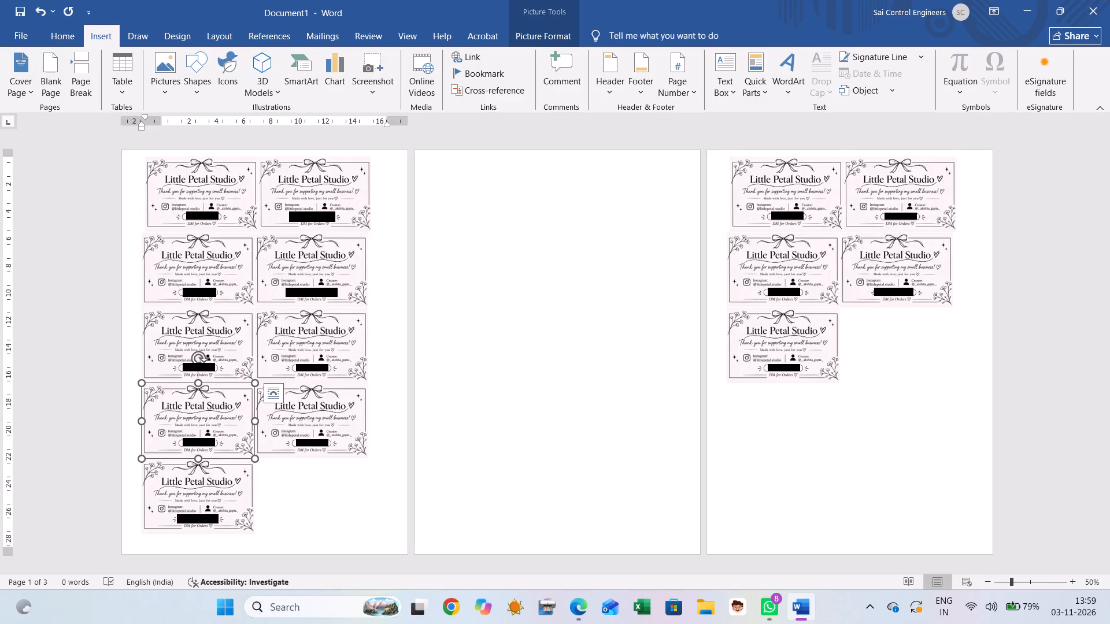
key("ctrl+d")
Delete all five Little Petal Studio cards from the third page.
left_click(833, 372)
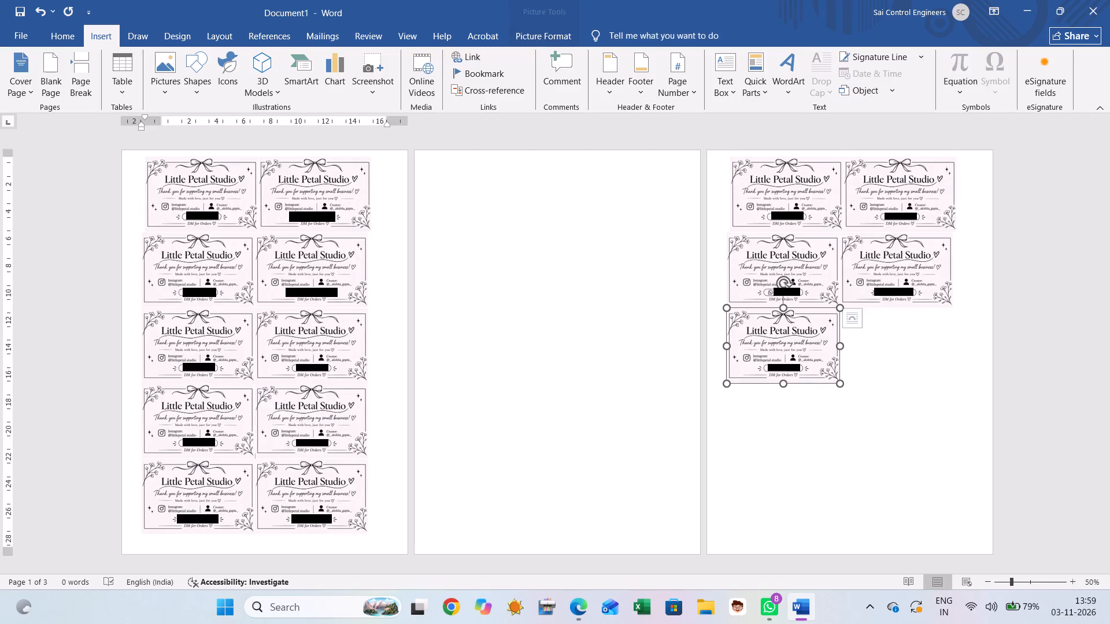
key("BackSpace")
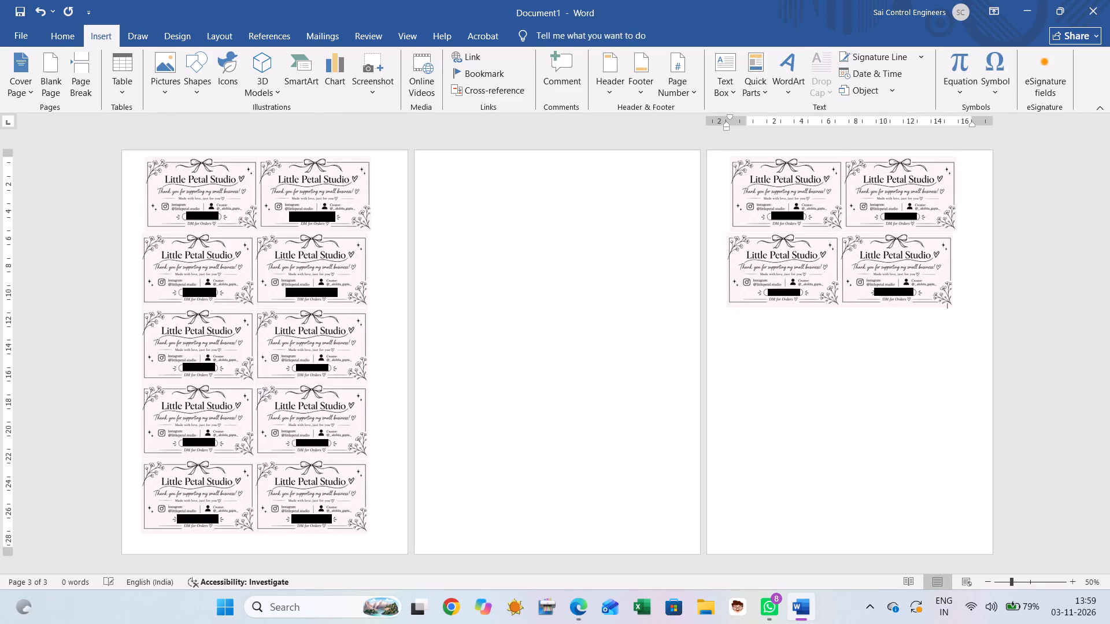
left_click(935, 281)
key("BackSpace")
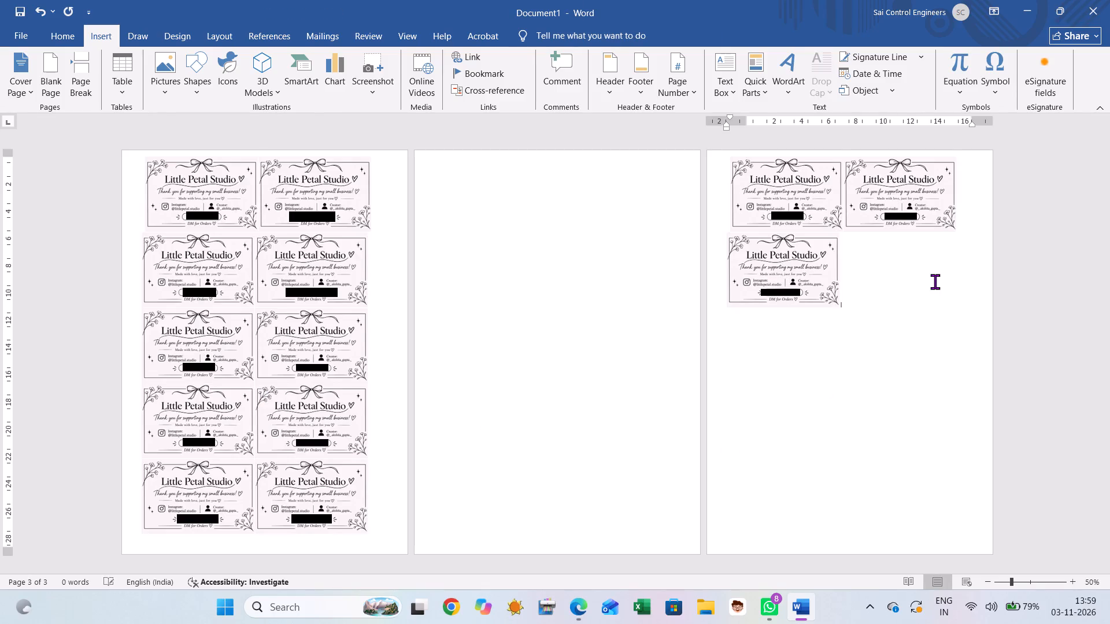
left_click(823, 239)
key("BackSpace")
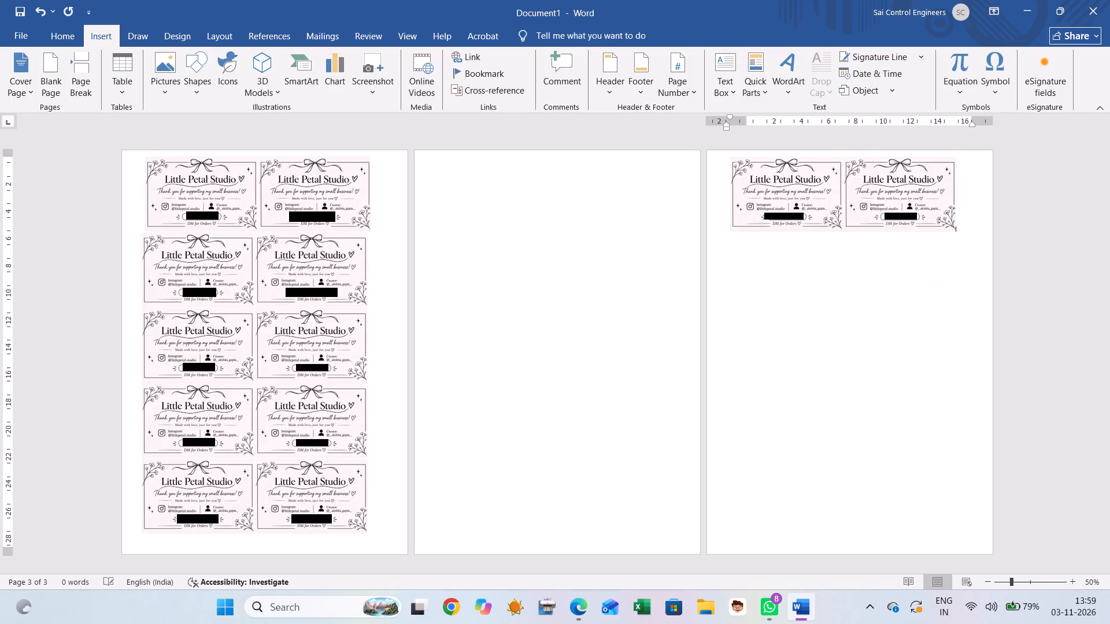
left_click(822, 220)
key("BackSpace")
left_click(822, 220)
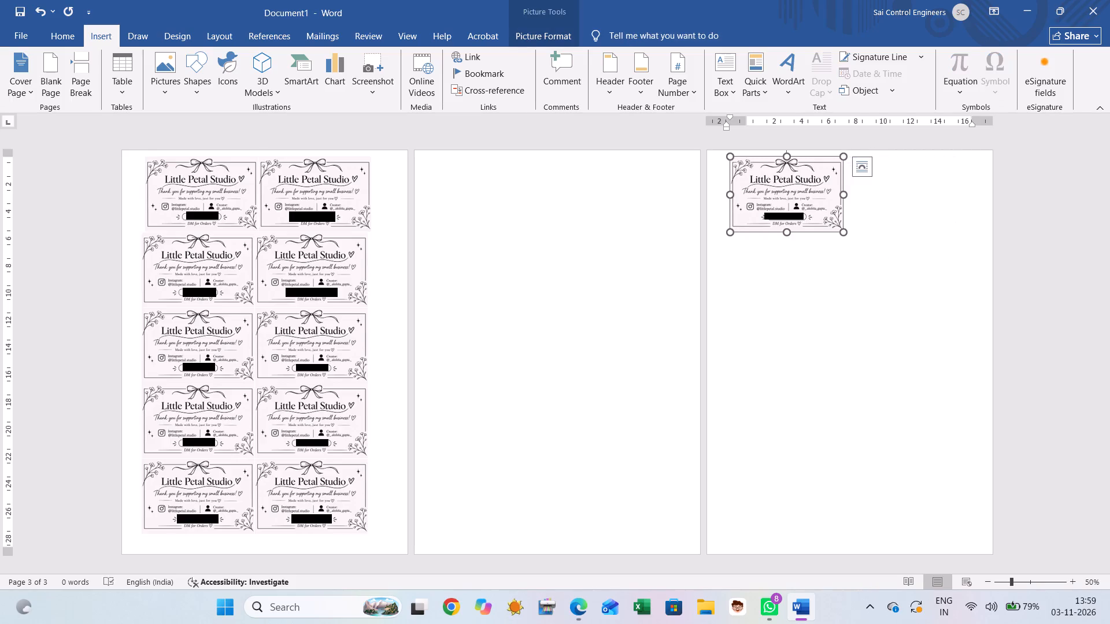
key("BackSpace")
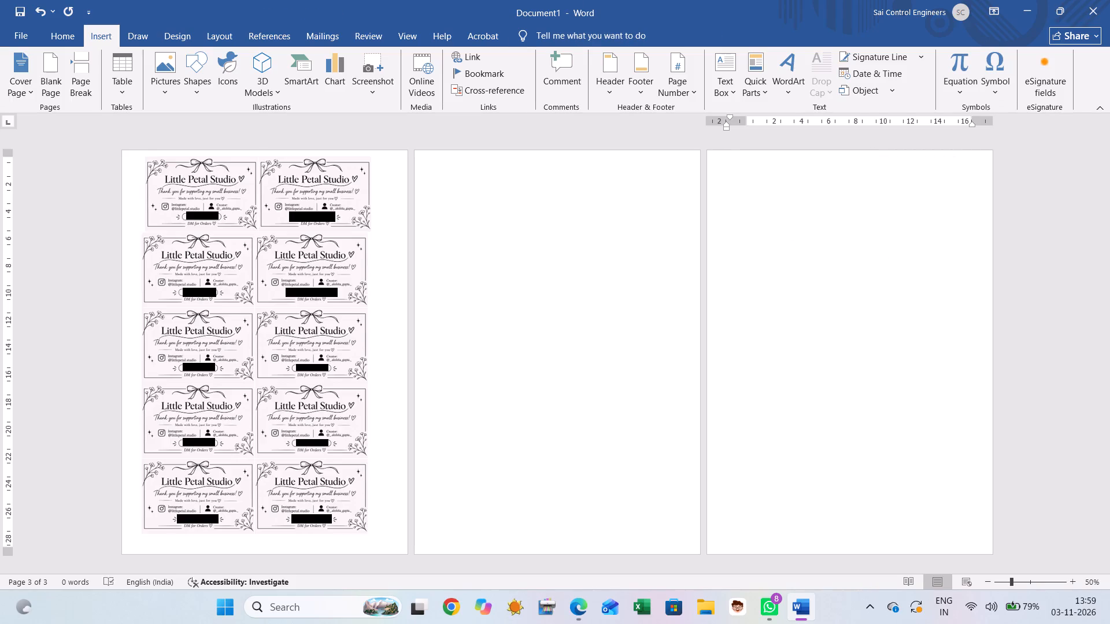
Paste the copied picture of the greeting couple with the पधारो सा signs onto the blank second page and select it.
right_click(450, 206)
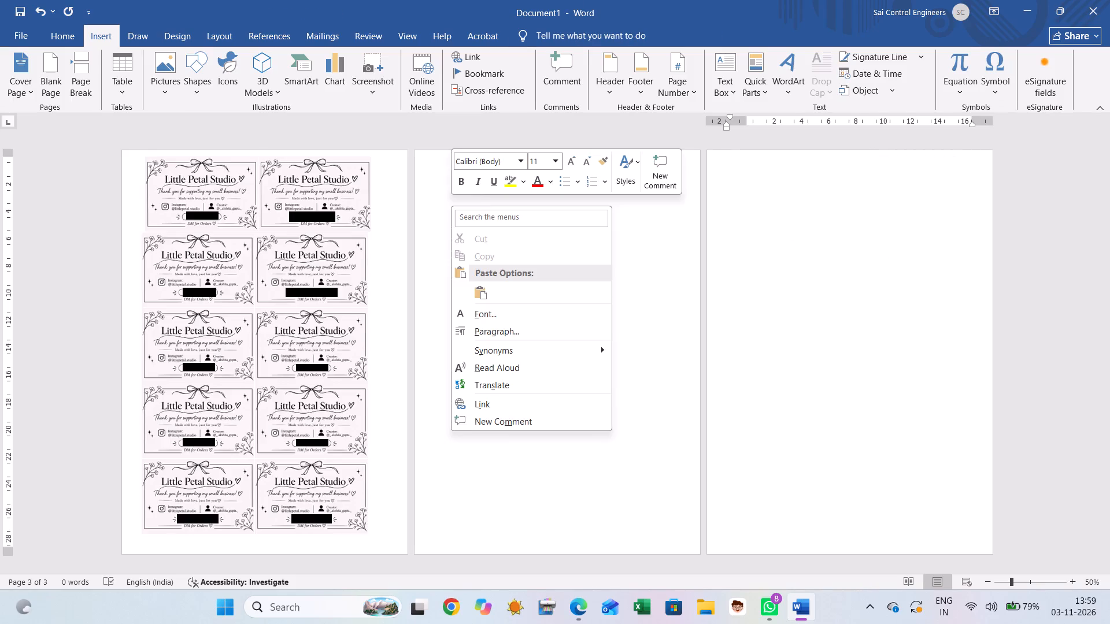
left_click(483, 293)
left_click(561, 274)
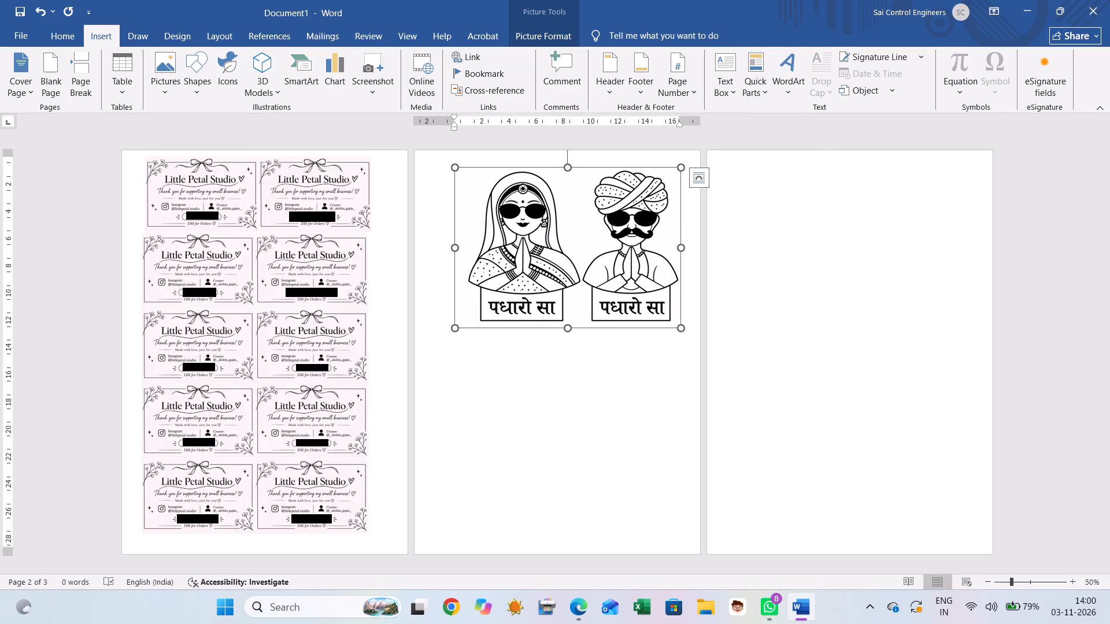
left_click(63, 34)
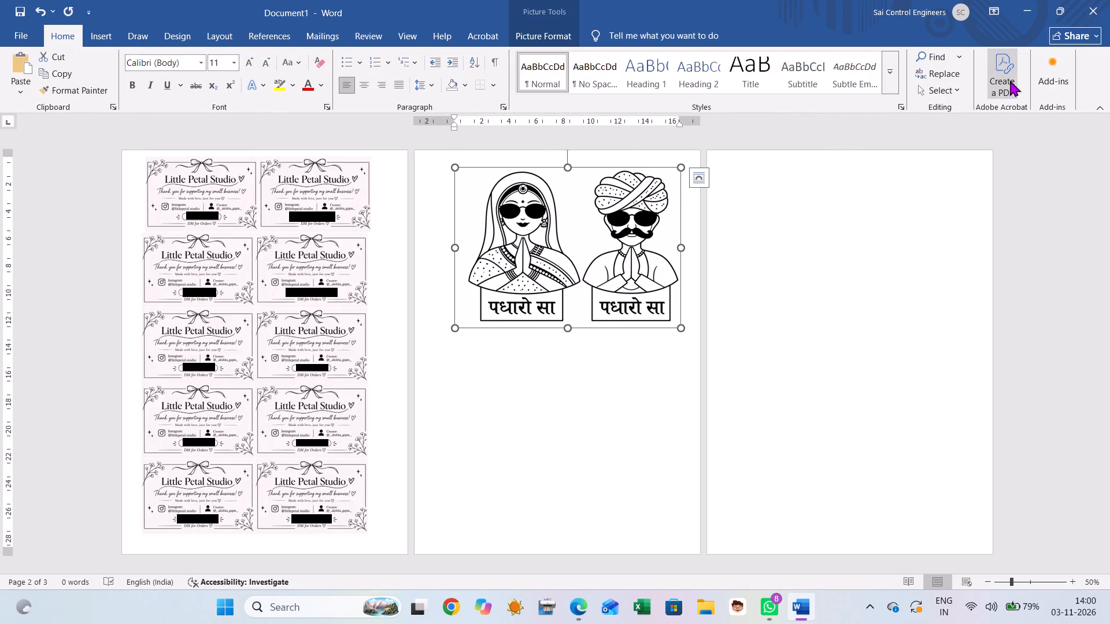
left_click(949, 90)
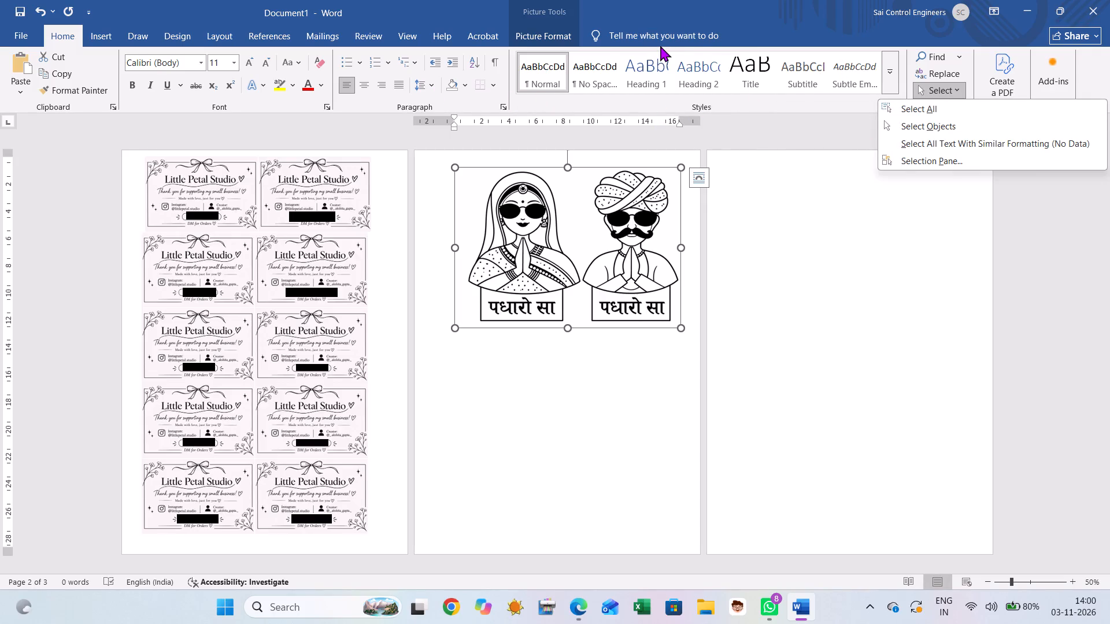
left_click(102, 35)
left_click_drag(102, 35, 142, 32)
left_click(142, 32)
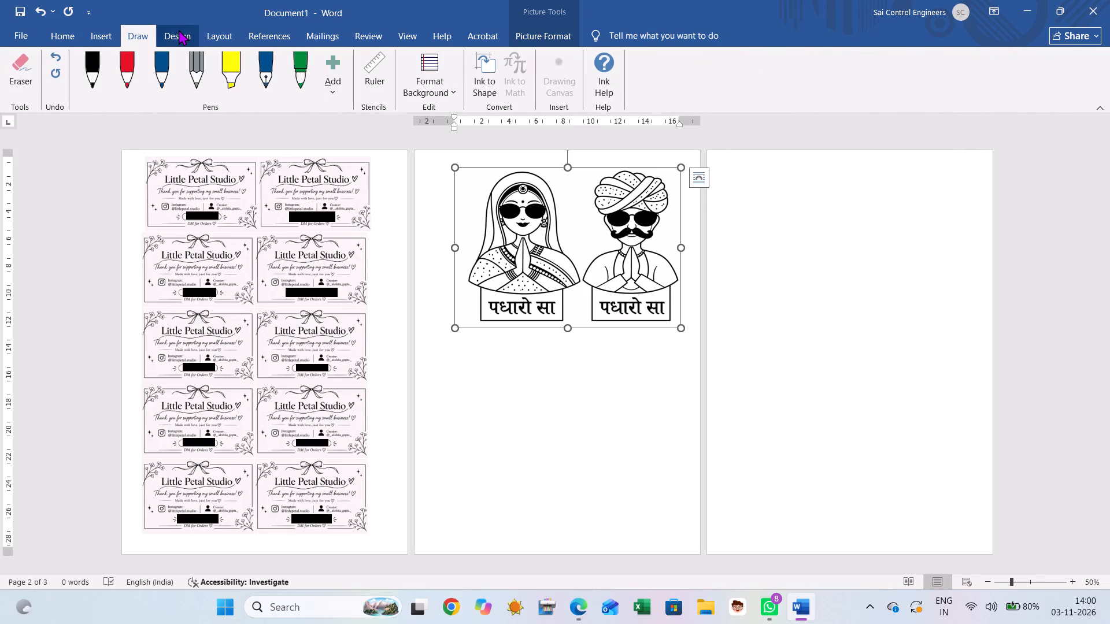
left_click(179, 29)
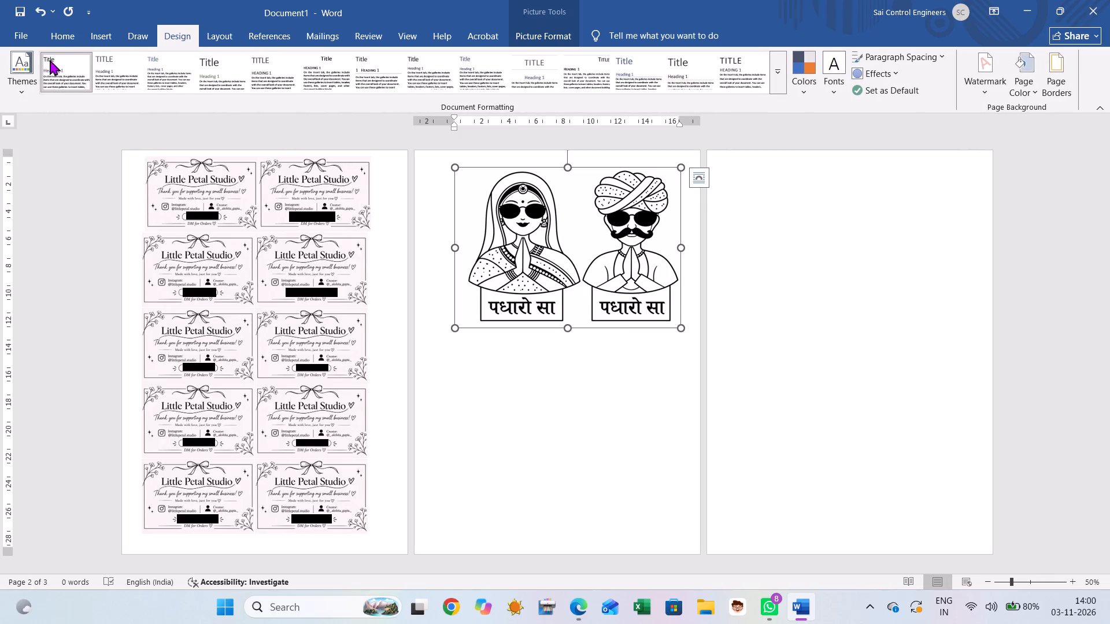
Enable object selection and stretch the couple picture vertically to slightly under half the second page's height, keeping its width.
left_click(47, 35)
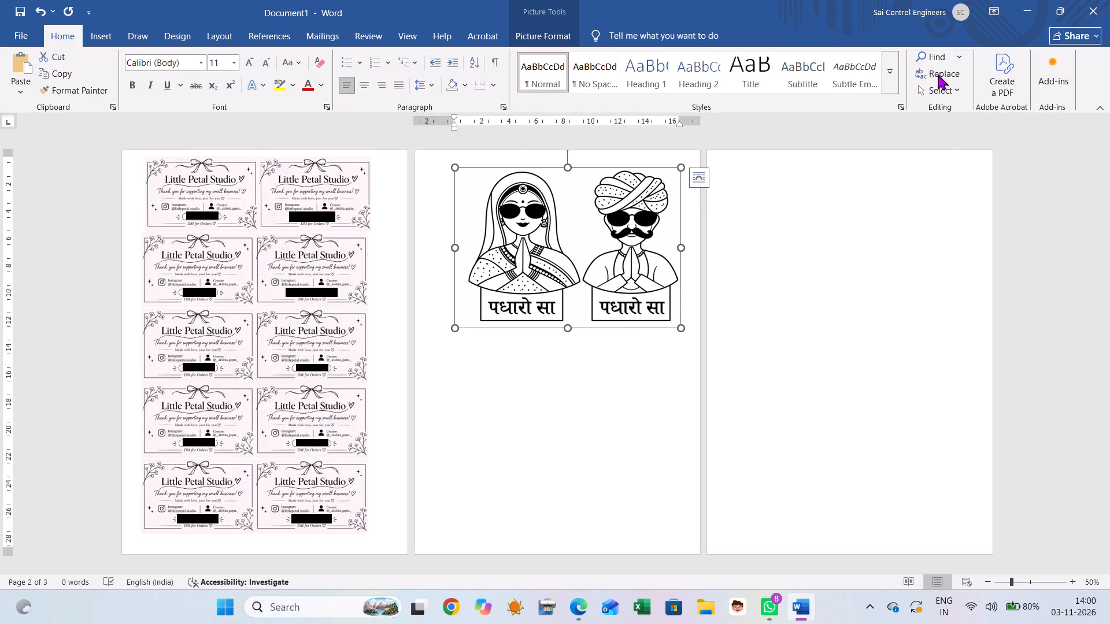
left_click(943, 90)
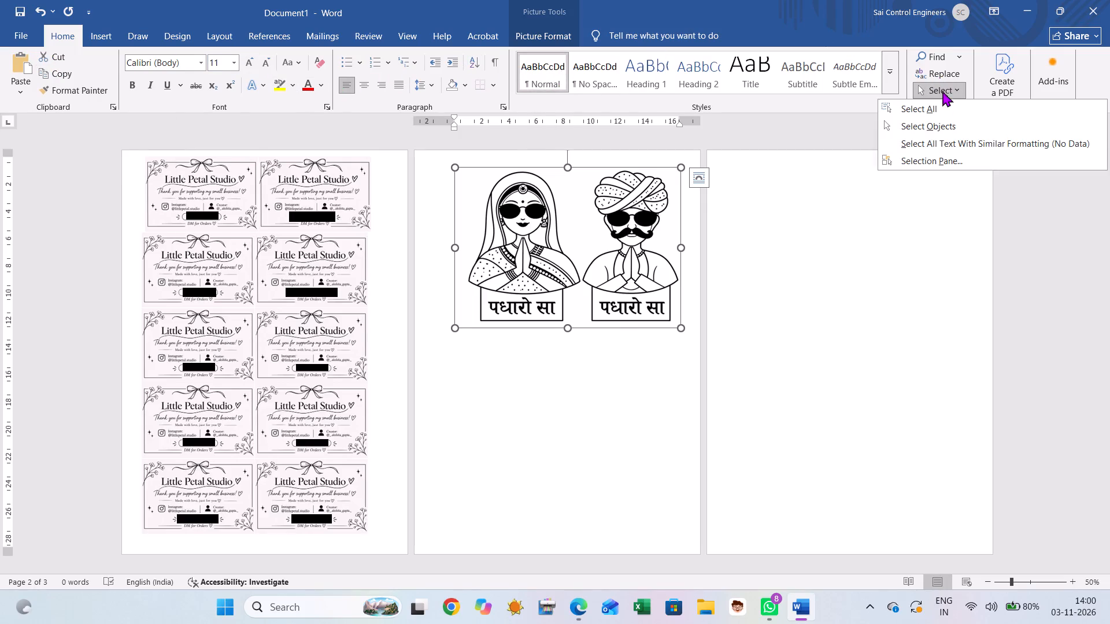
left_click(943, 125)
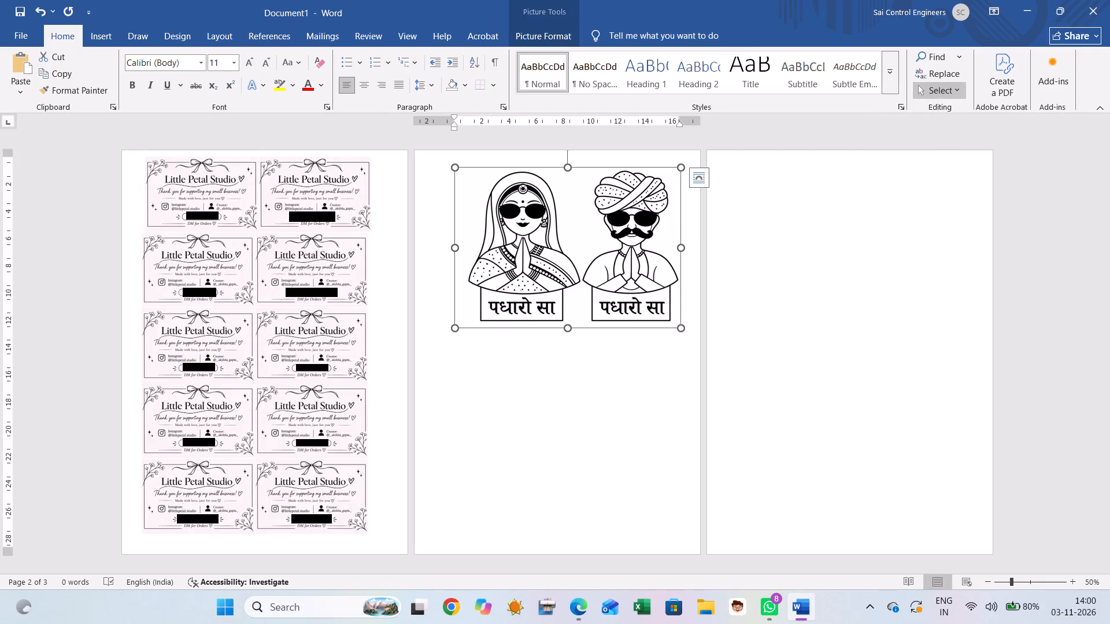
left_click_drag(567, 325, 565, 361)
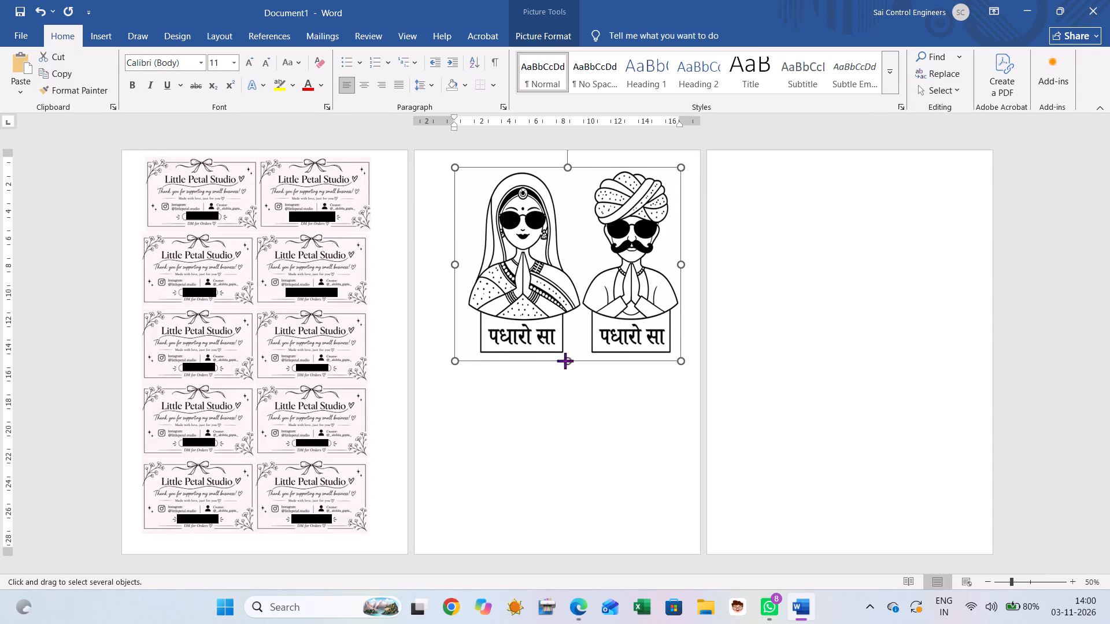
left_click_drag(565, 361, 567, 348)
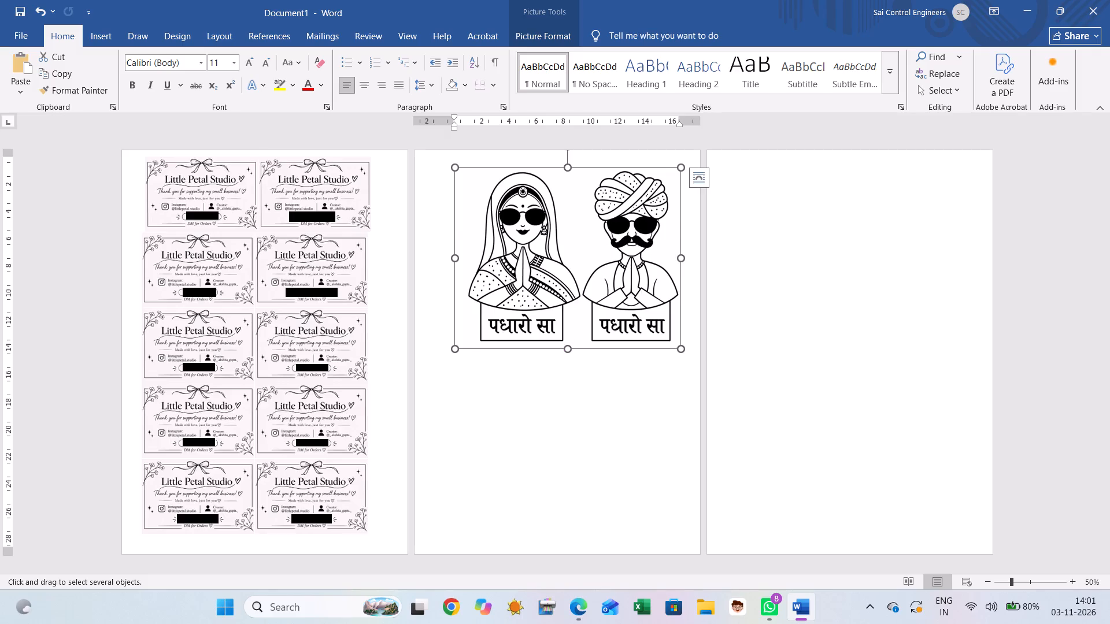
Duplicate the stretched पधारो सा couple picture twice, making three copies in total.
key("ctrl+d")
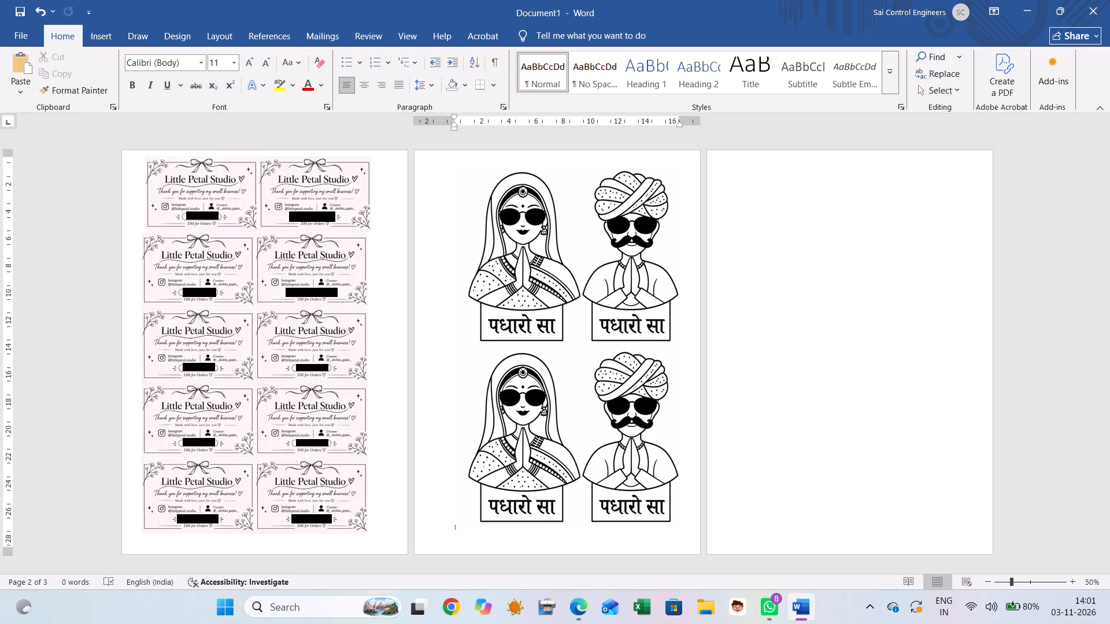
left_click(527, 231)
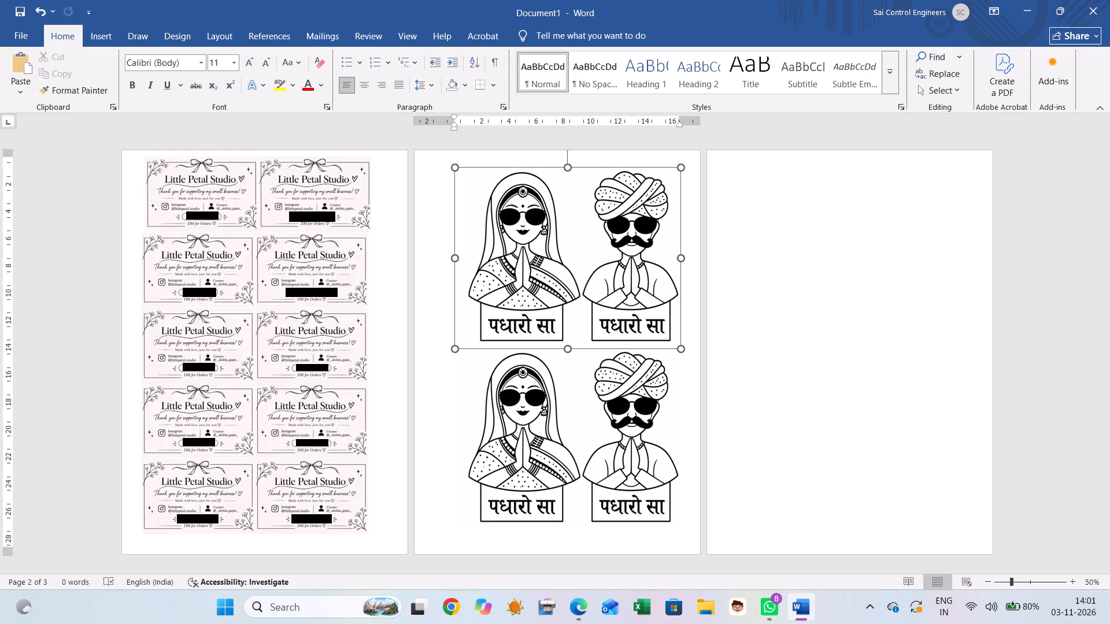
right_click(527, 231)
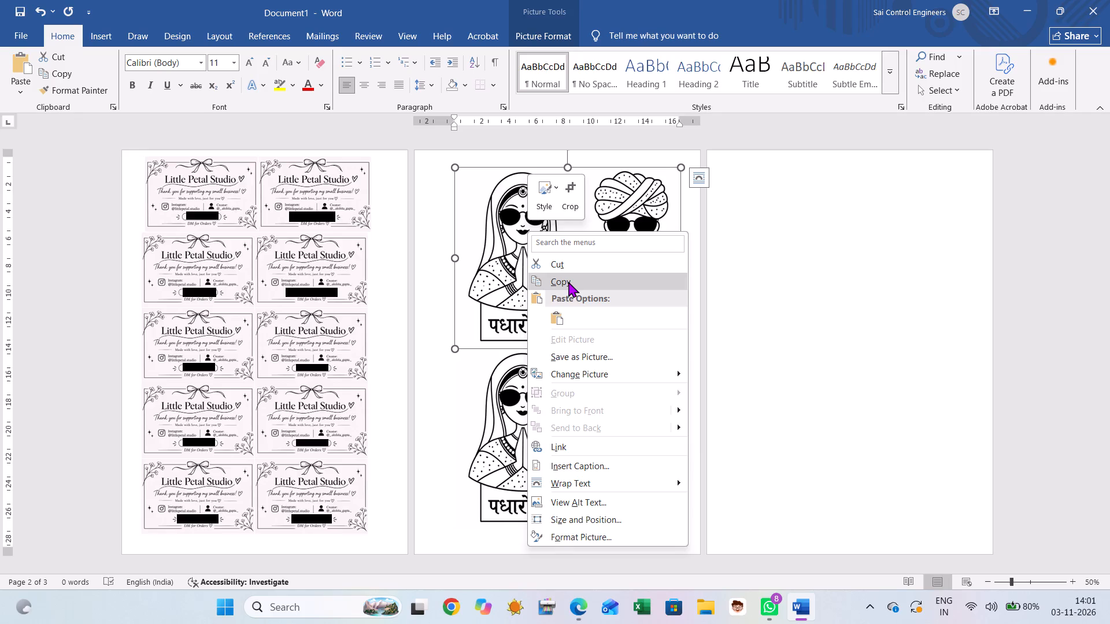
left_click(903, 231)
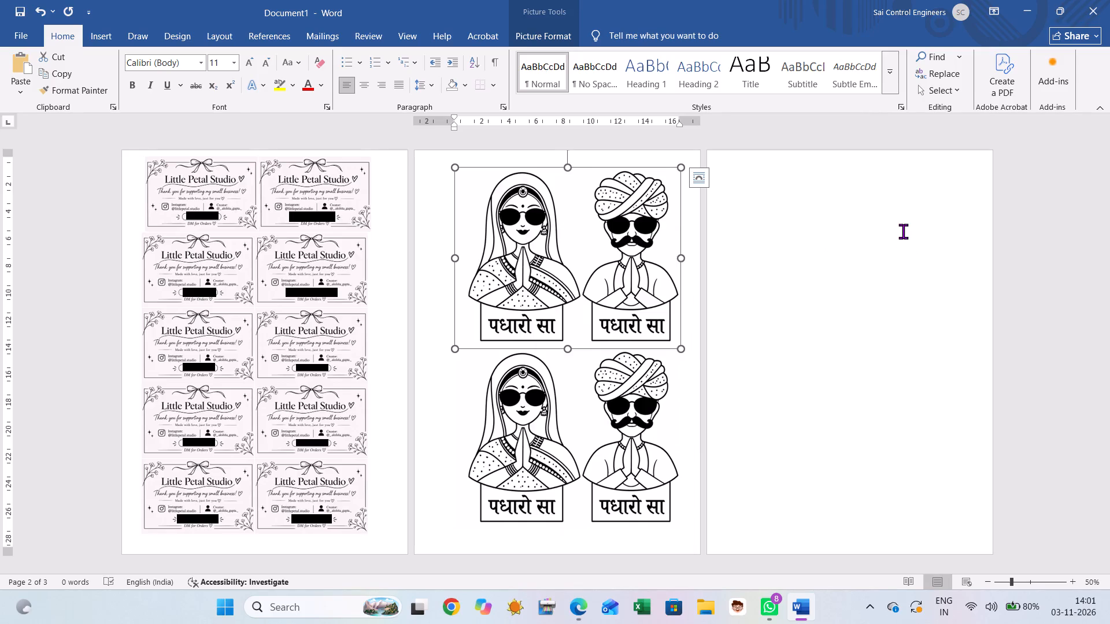
key("ctrl+d")
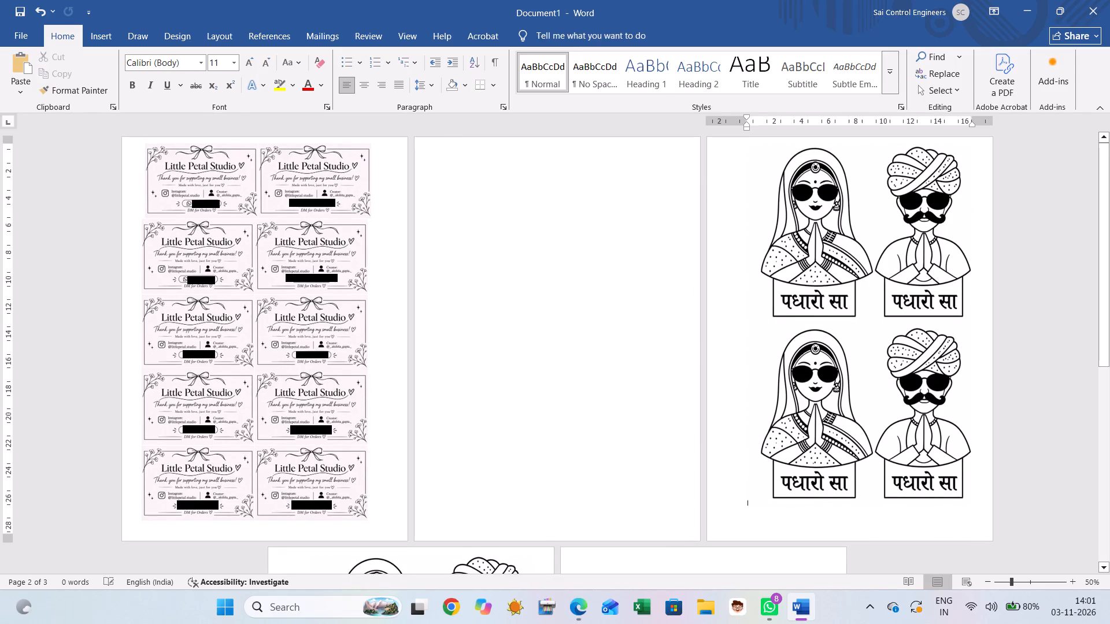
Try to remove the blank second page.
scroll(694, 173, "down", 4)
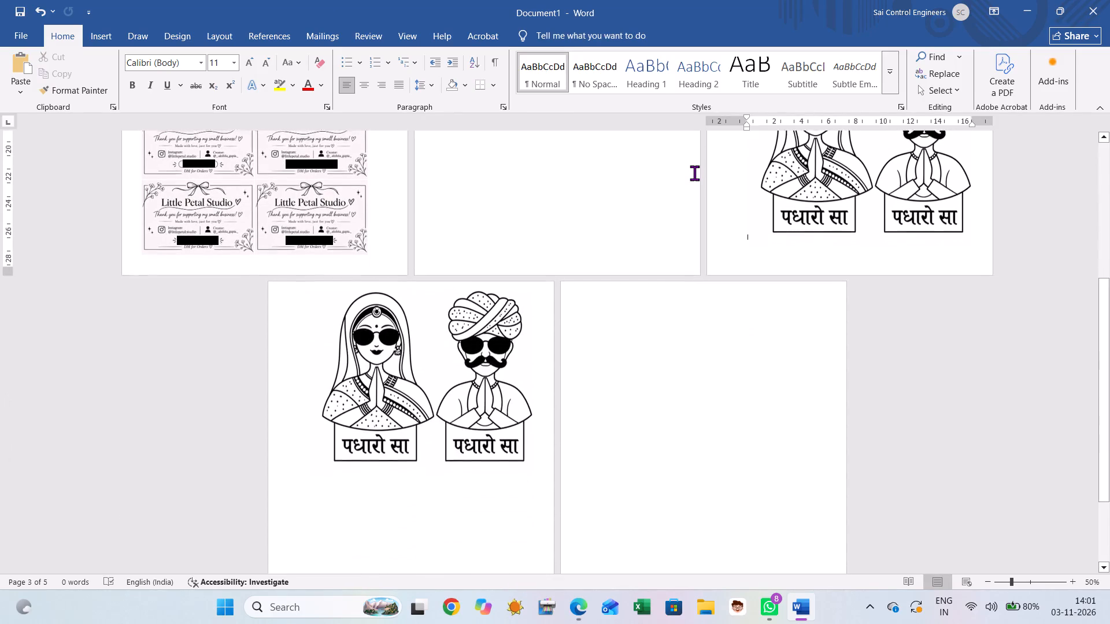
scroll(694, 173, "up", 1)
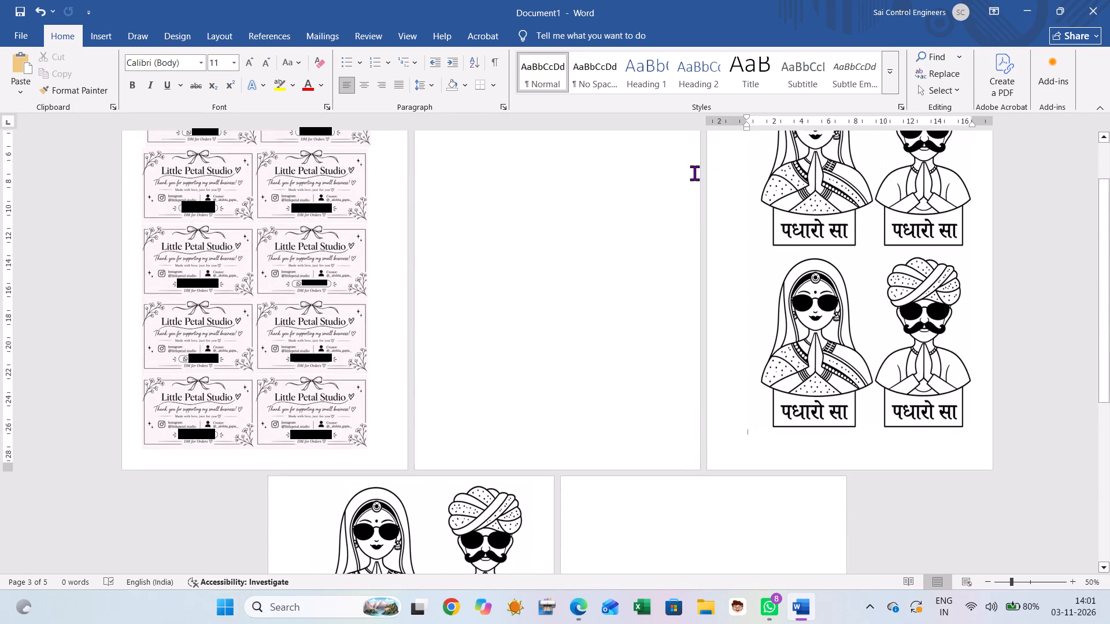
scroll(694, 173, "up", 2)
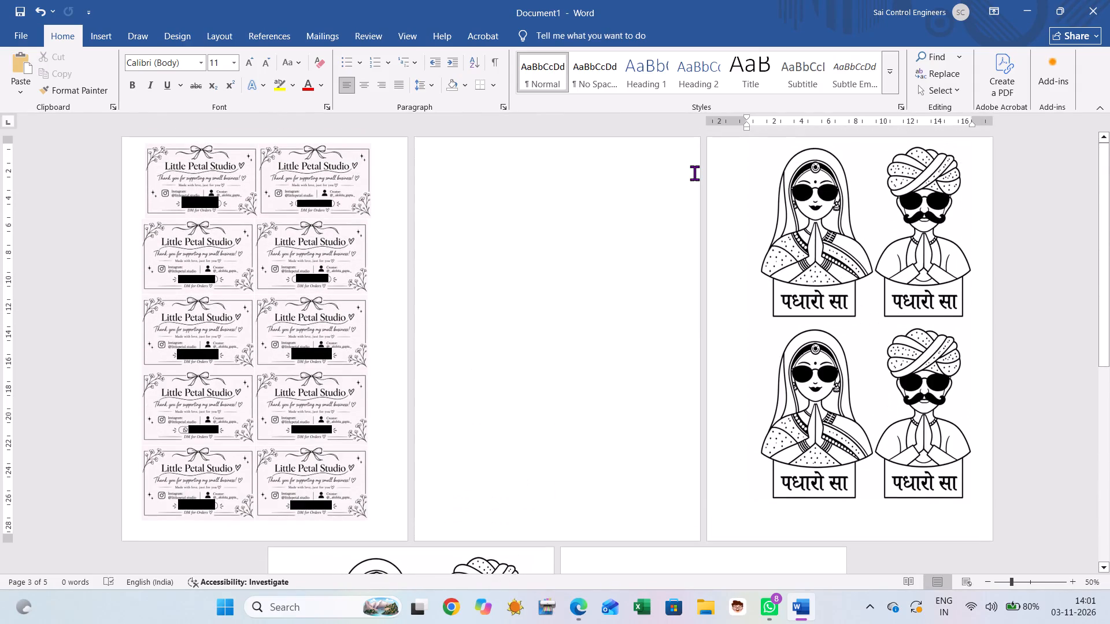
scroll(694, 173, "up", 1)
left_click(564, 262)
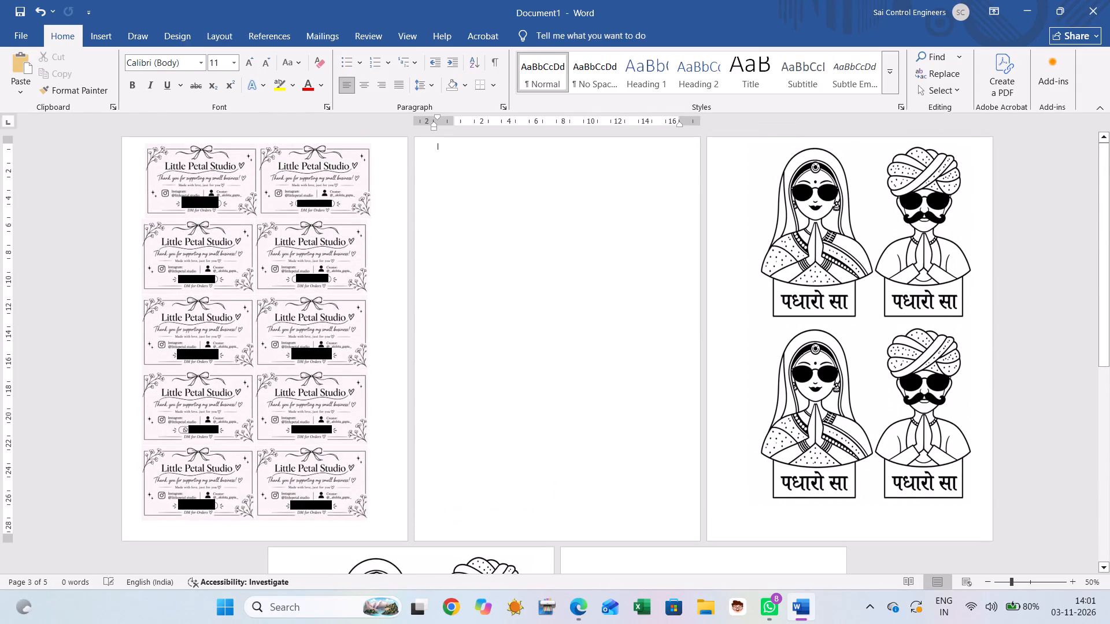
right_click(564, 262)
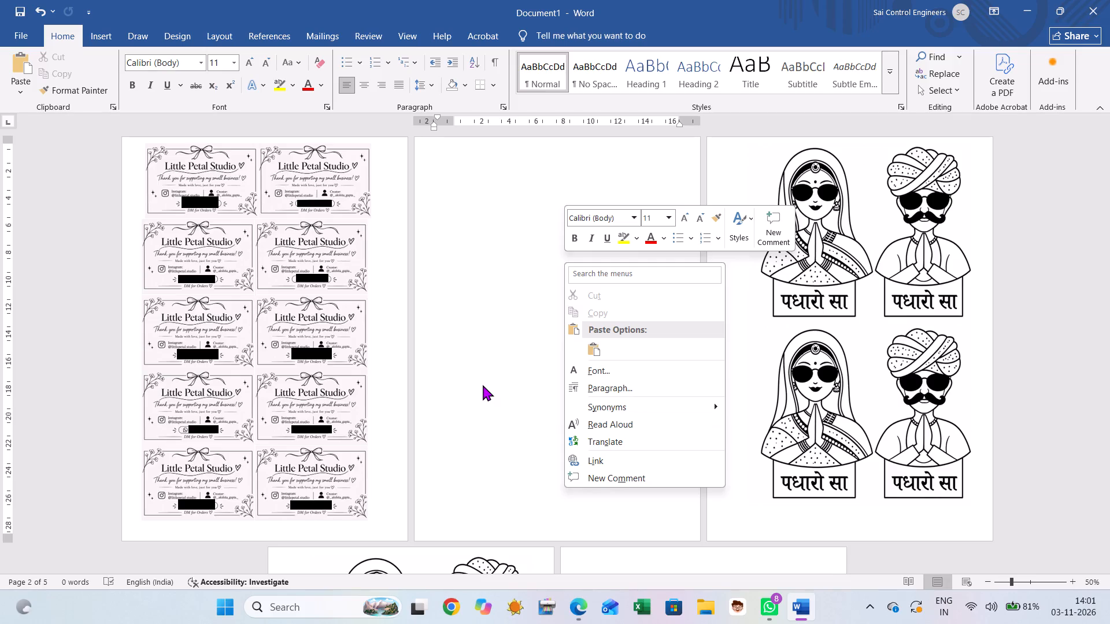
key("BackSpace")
Move the single couple picture from the fourth page to the top of the blank second page.
scroll(472, 506, "down", 2)
left_click_drag(386, 540, 402, 503)
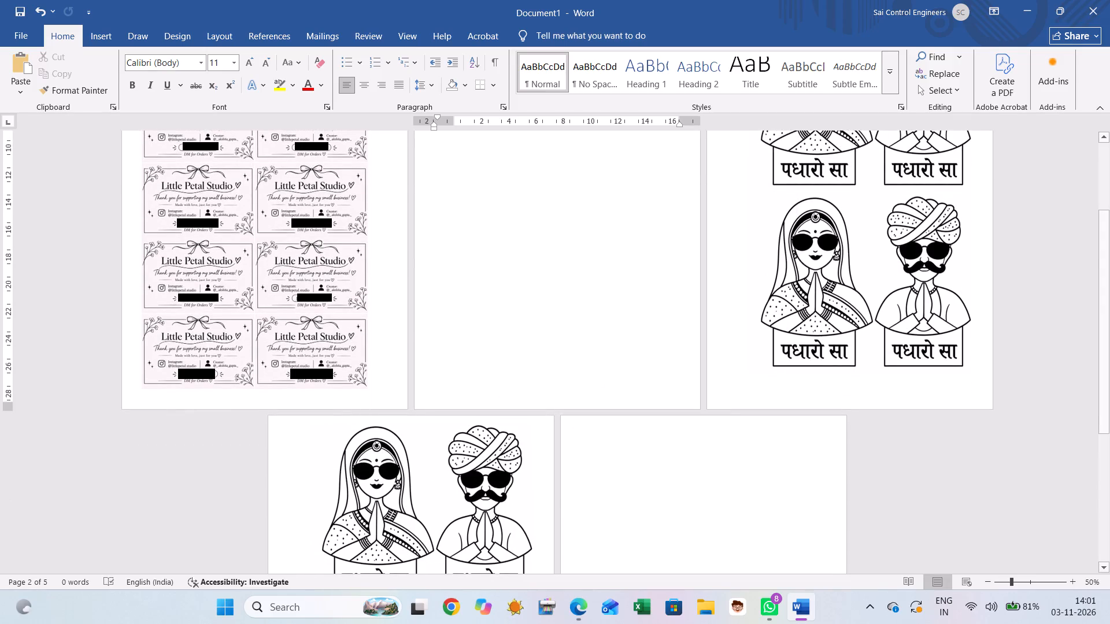
left_click_drag(402, 503, 434, 445)
left_click(434, 445)
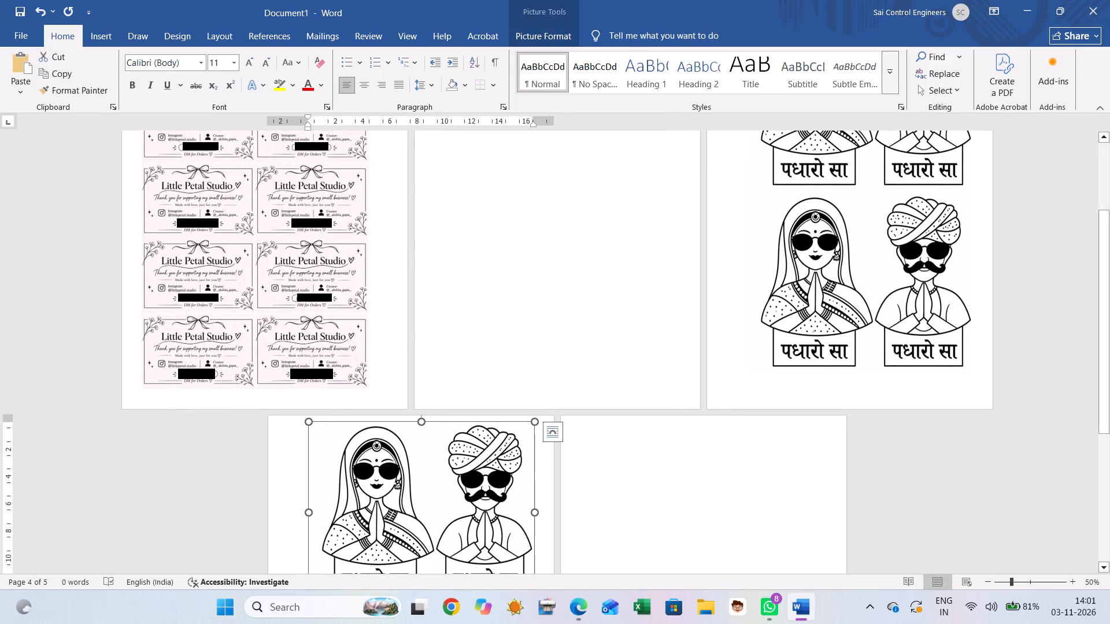
left_click_drag(437, 462, 469, 325)
Duplicate the couple picture on the second page so two copies are stacked one below the other.
scroll(590, 447, "down", 2)
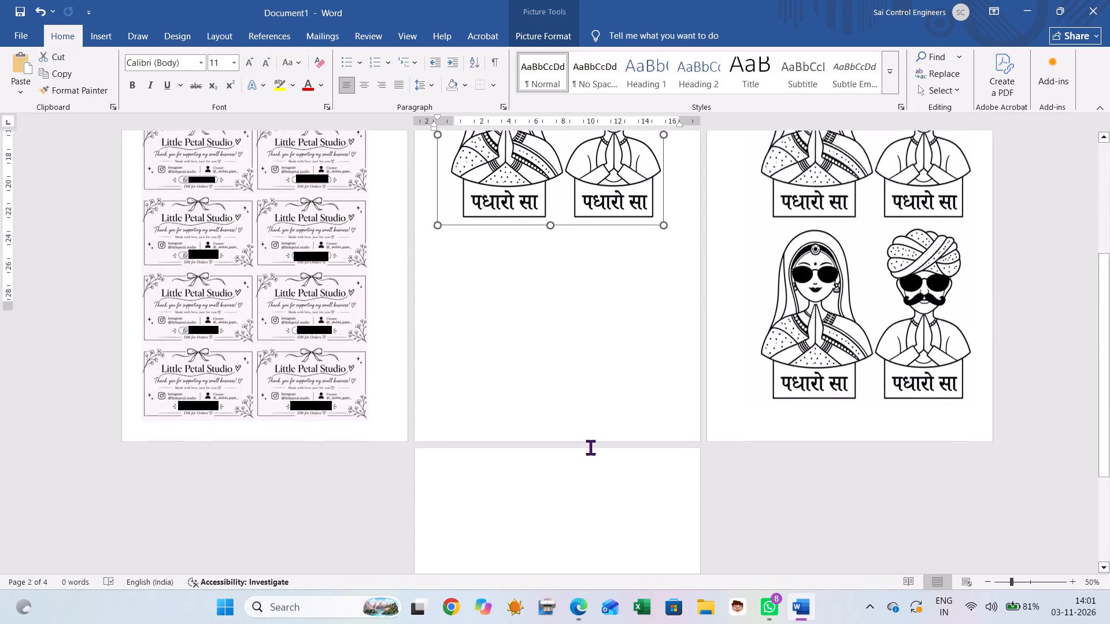
scroll(590, 447, "down", 2)
scroll(590, 447, "up", 3)
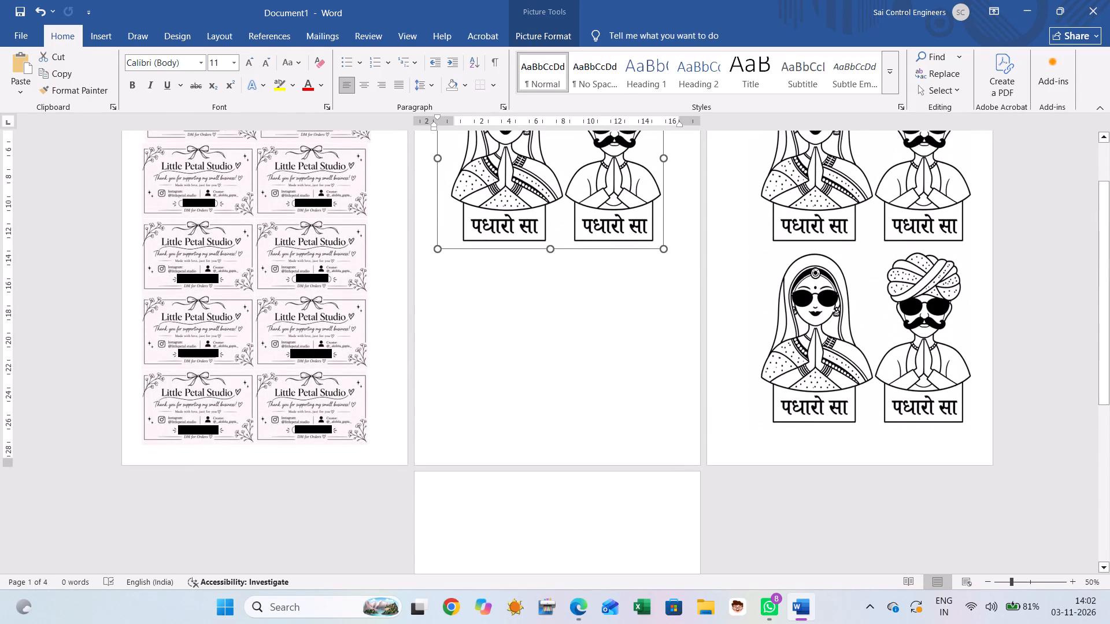
key("ctrl+d")
scroll(590, 447, "down", 17)
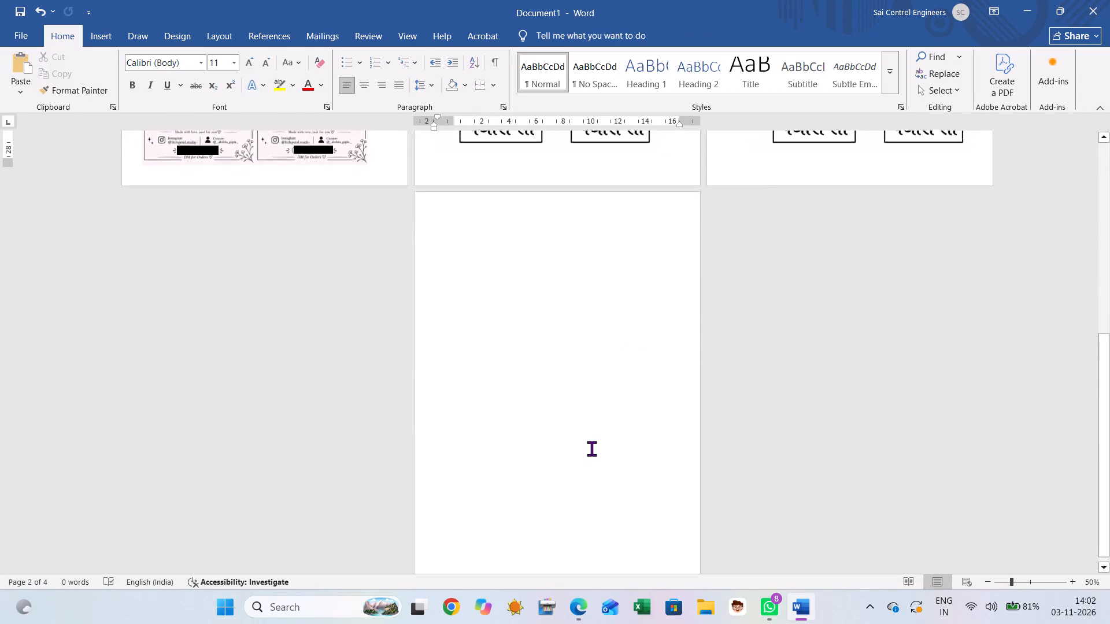
left_click(591, 448)
scroll(591, 448, "up", 7)
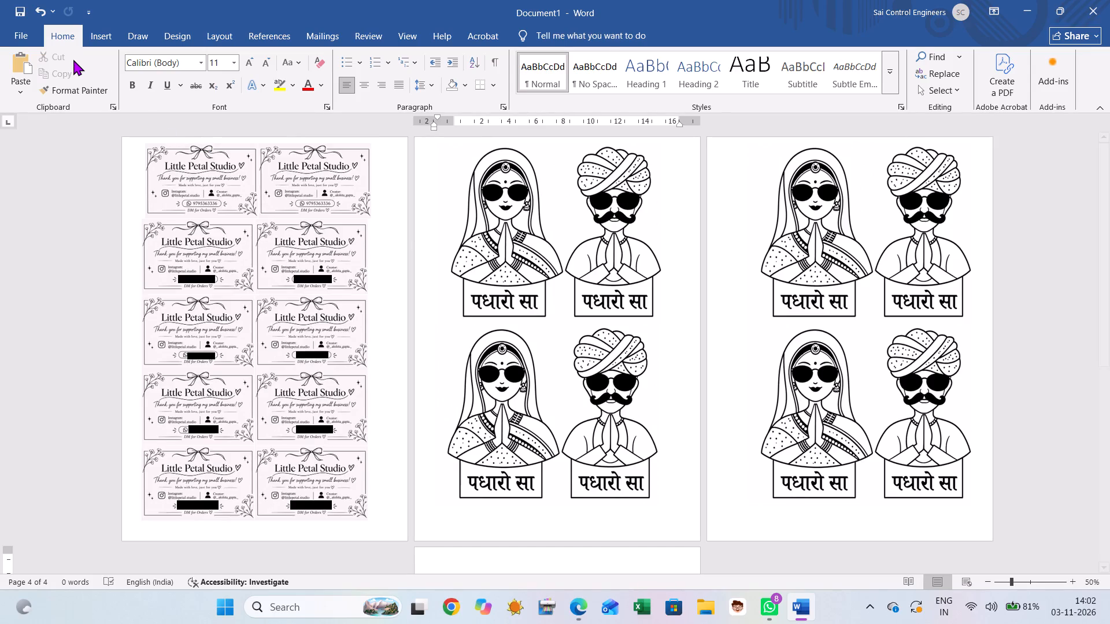
Open the print preview and look through the document's pages, returning to the first page.
left_click(29, 29)
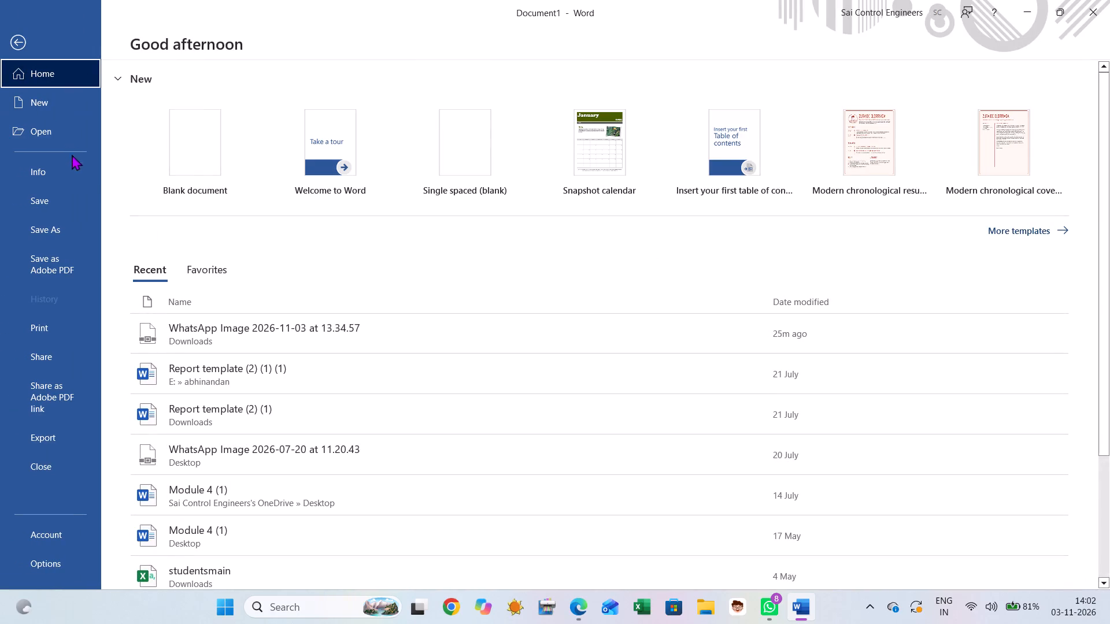
left_click(55, 324)
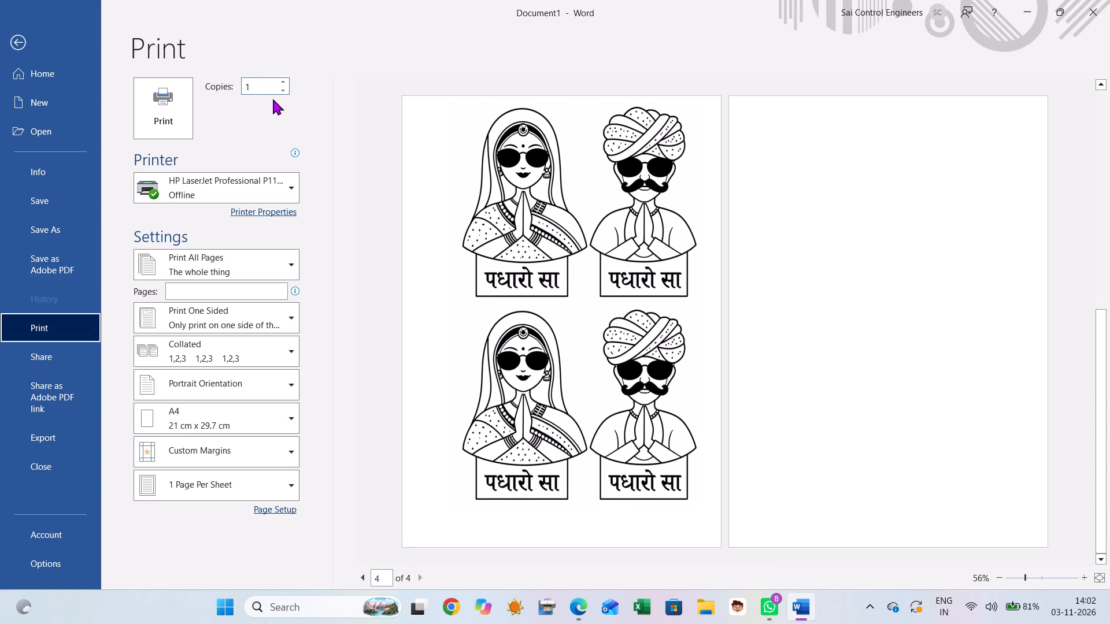
scroll(478, 170, "up", 3)
scroll(478, 170, "down", 4)
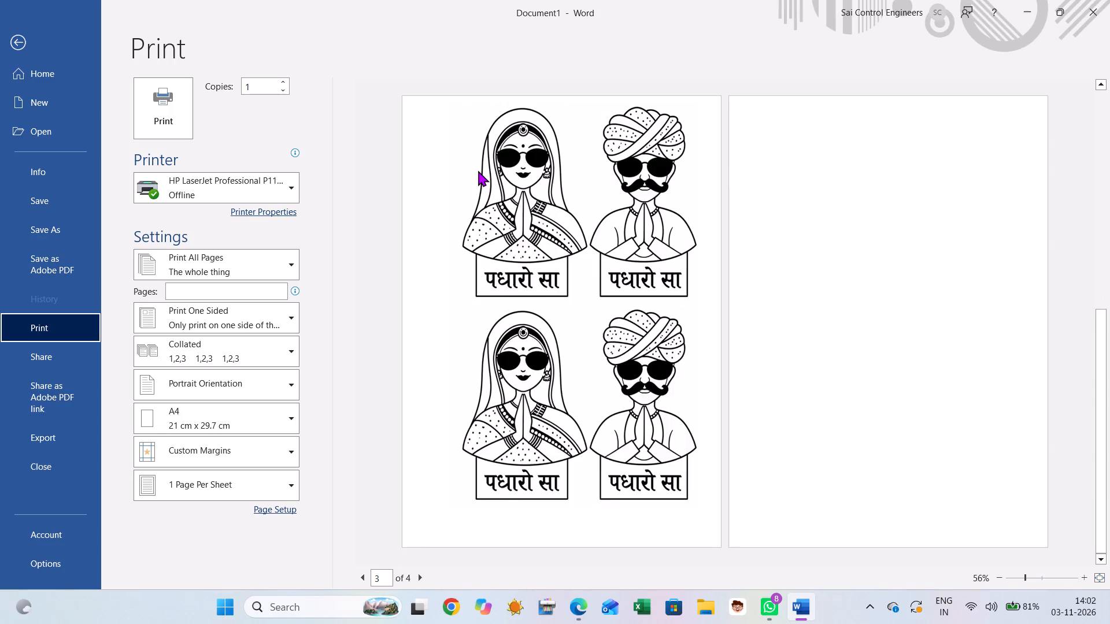
scroll(478, 170, "up", 6)
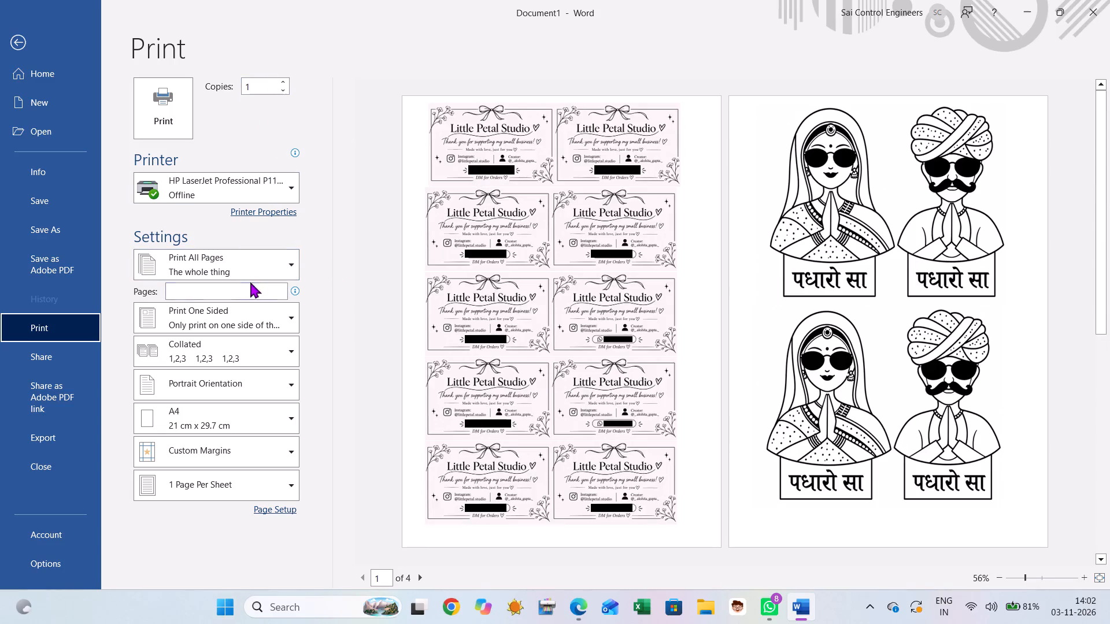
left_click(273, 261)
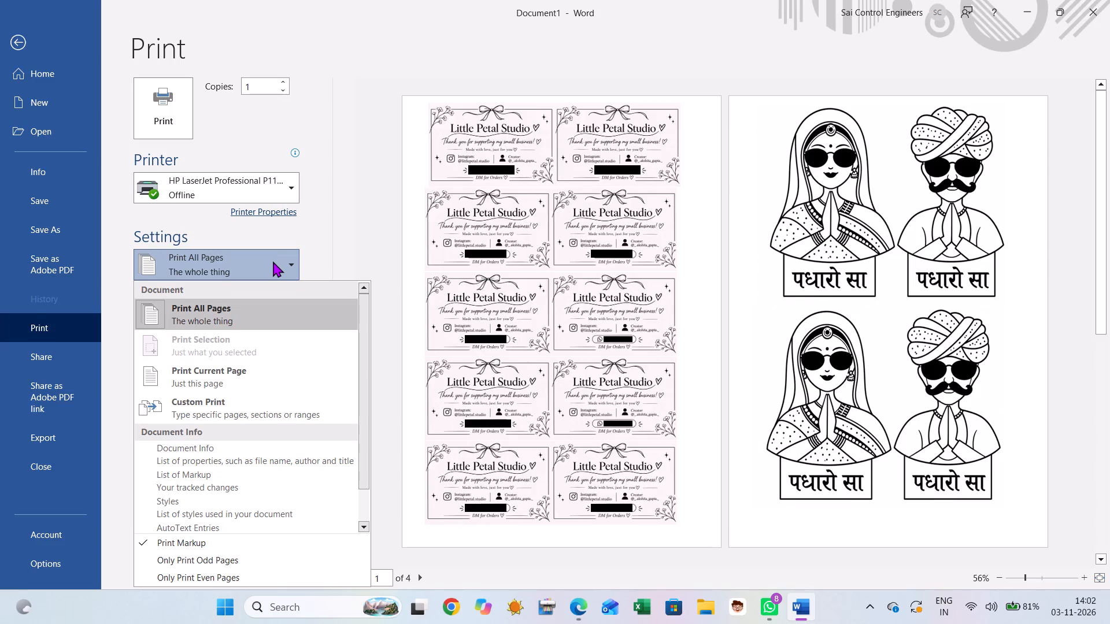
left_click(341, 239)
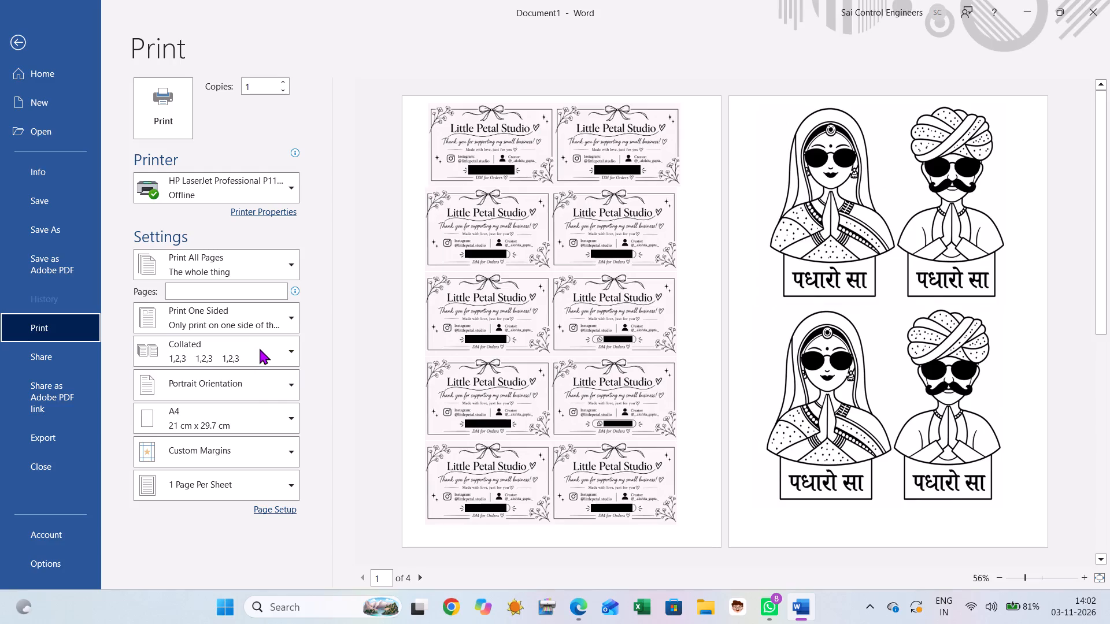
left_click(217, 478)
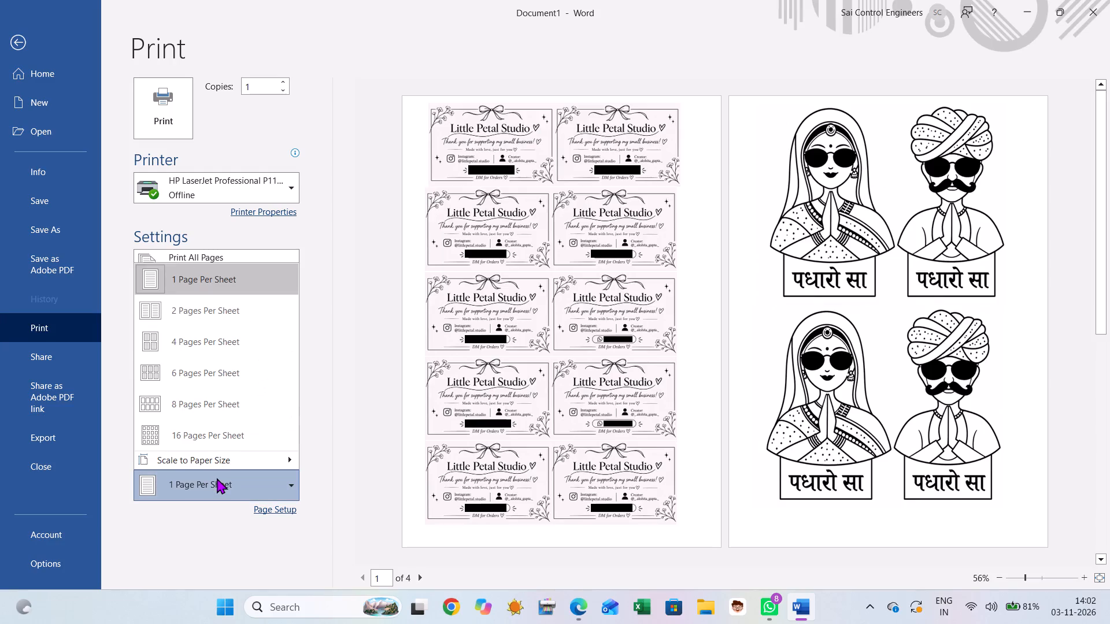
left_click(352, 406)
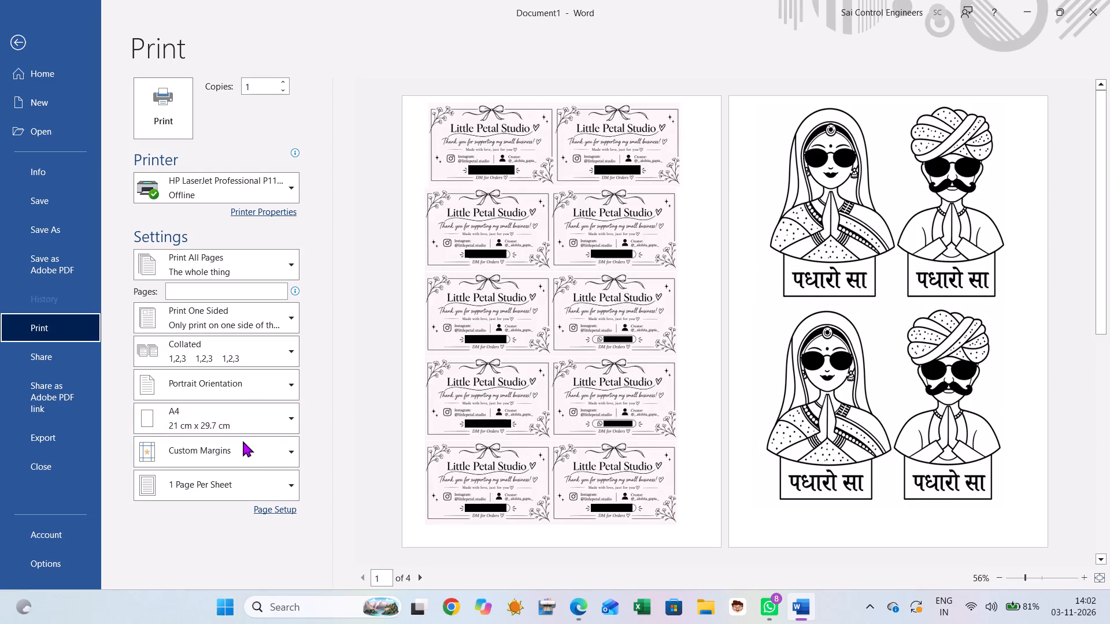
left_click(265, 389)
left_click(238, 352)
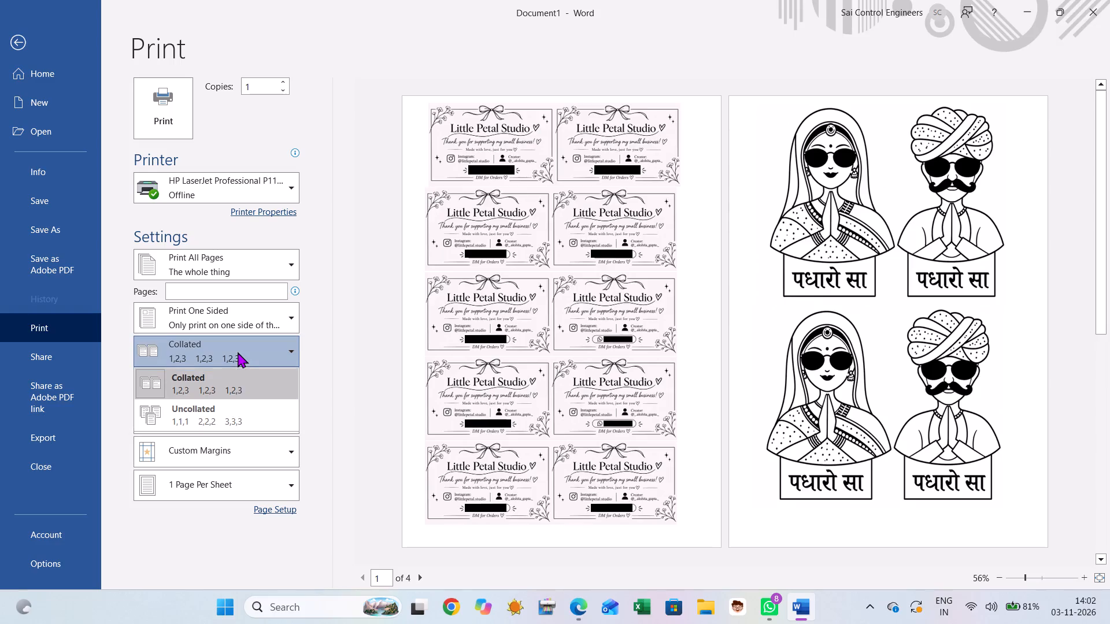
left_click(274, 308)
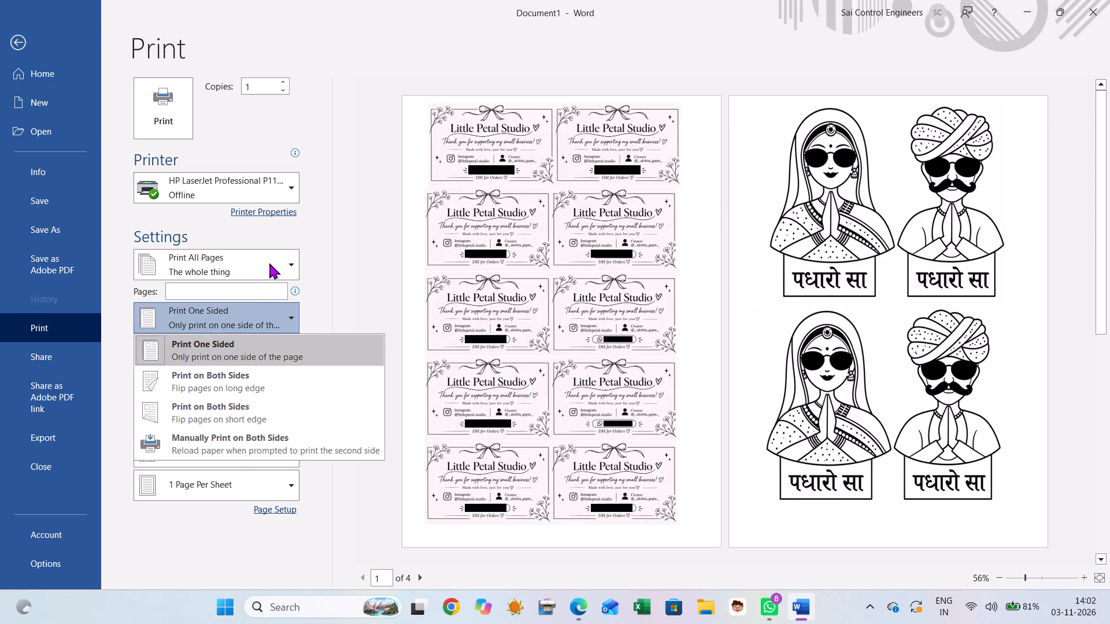
Set the print range to pages 1-2.
left_click(260, 284)
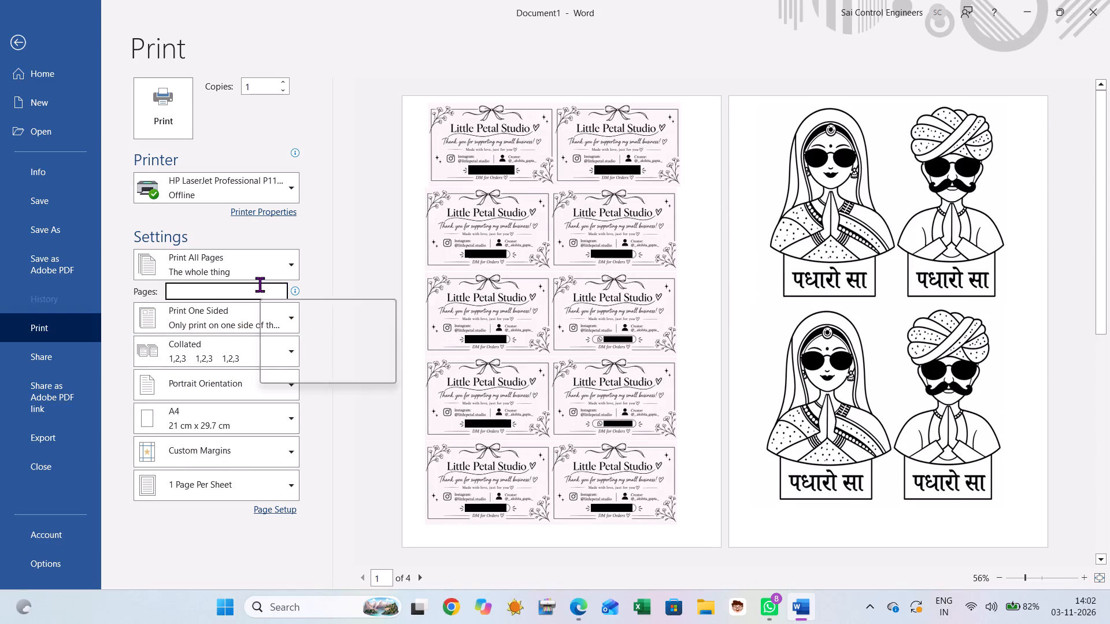
key("1")
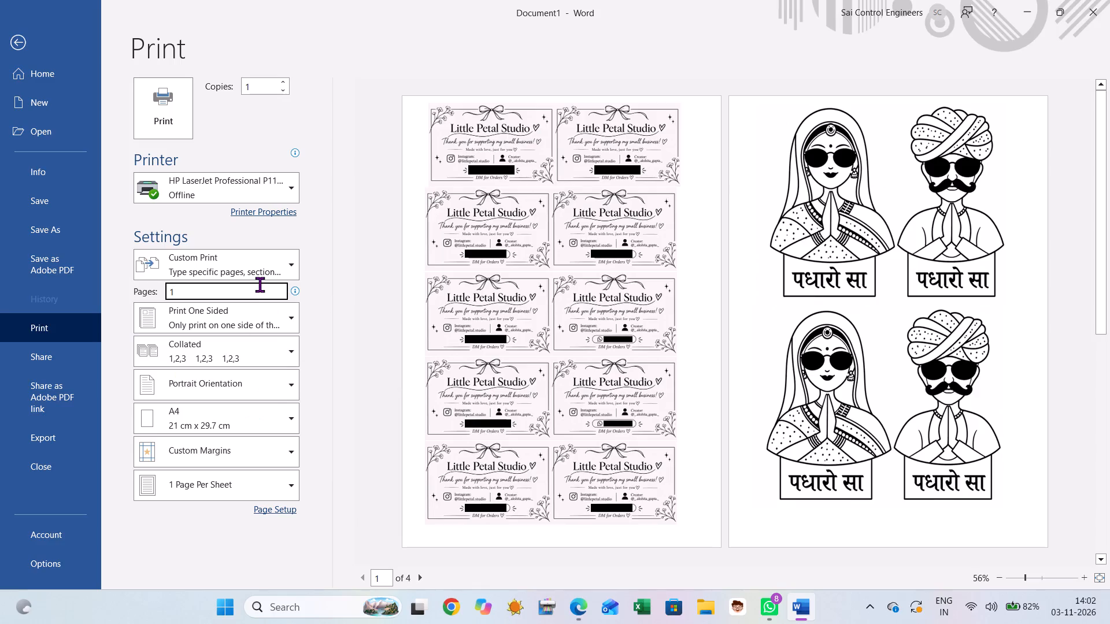
key("minus")
key("2")
Change the print range to pages 1-3 and send the document to the HP LaserJet printer.
key("BackSpace")
key("3")
key("Return")
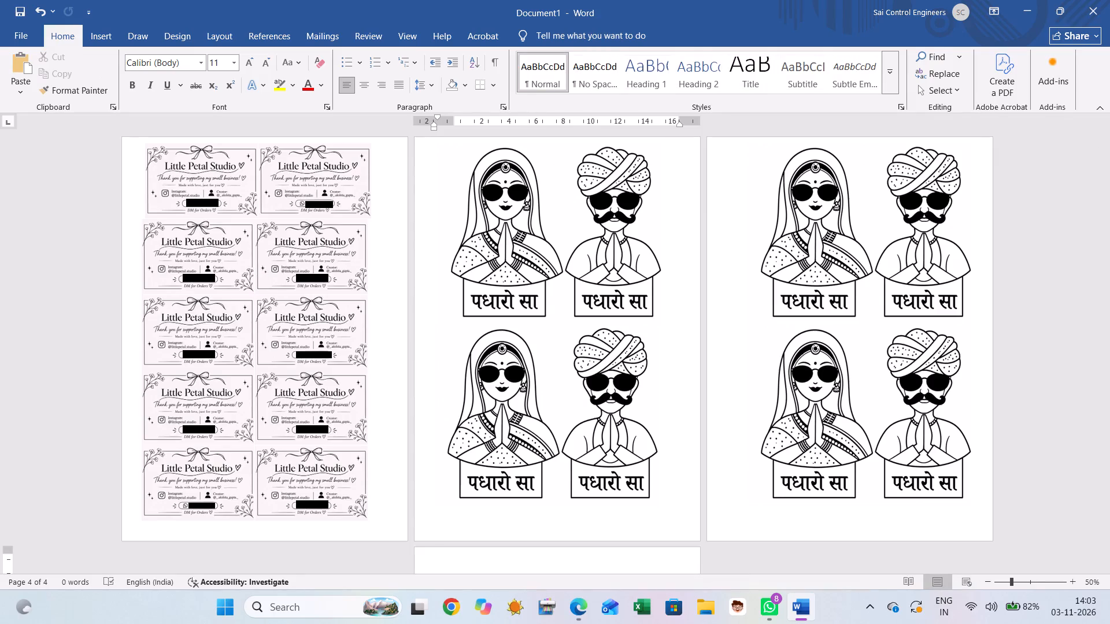
Reopen the print preview and look through the document's pages, returning to the first page.
left_click(28, 32)
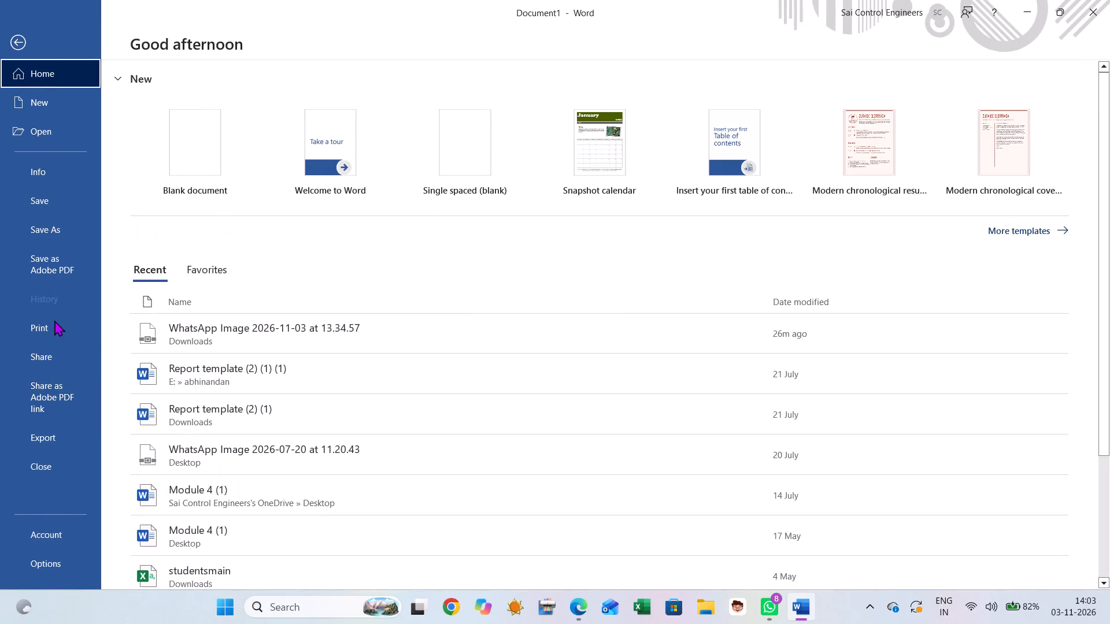
left_click(54, 320)
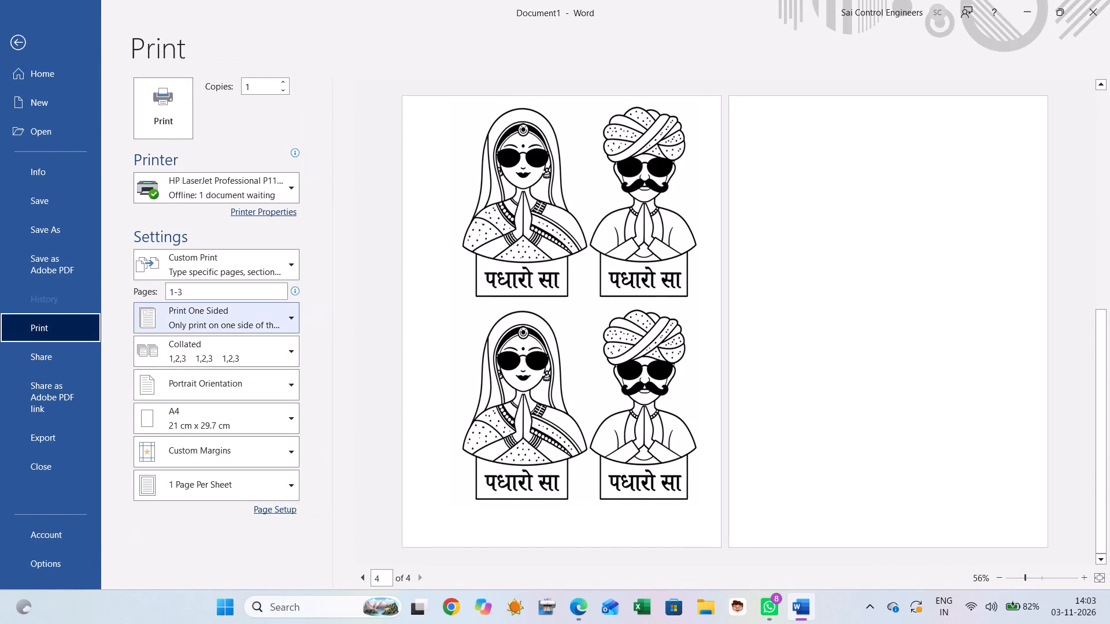
scroll(374, 318, "down", 1)
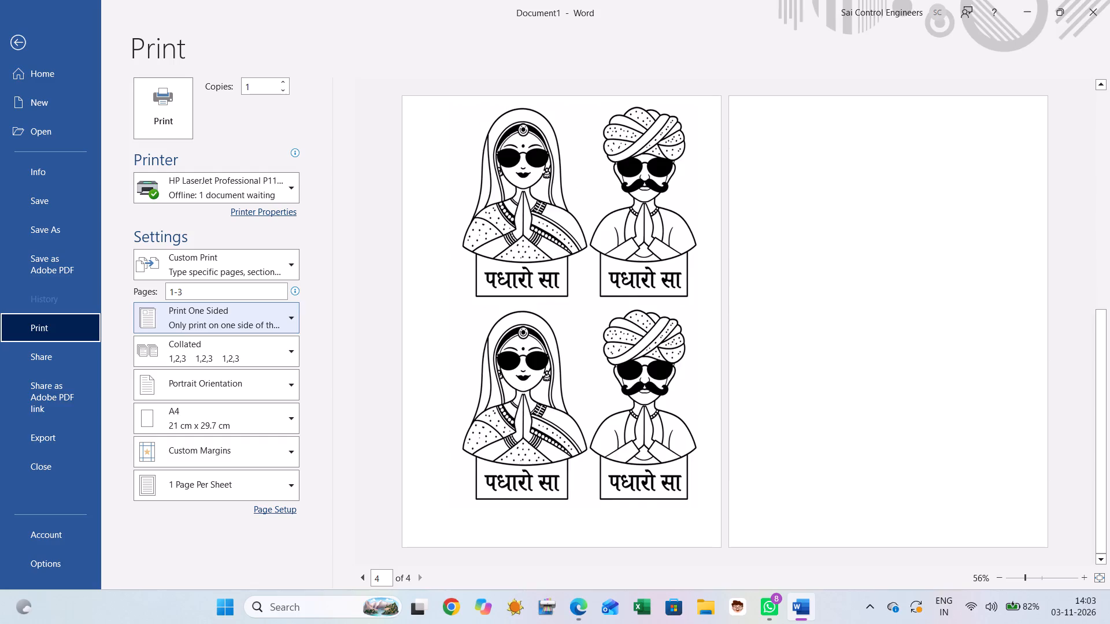
scroll(374, 318, "up", 13)
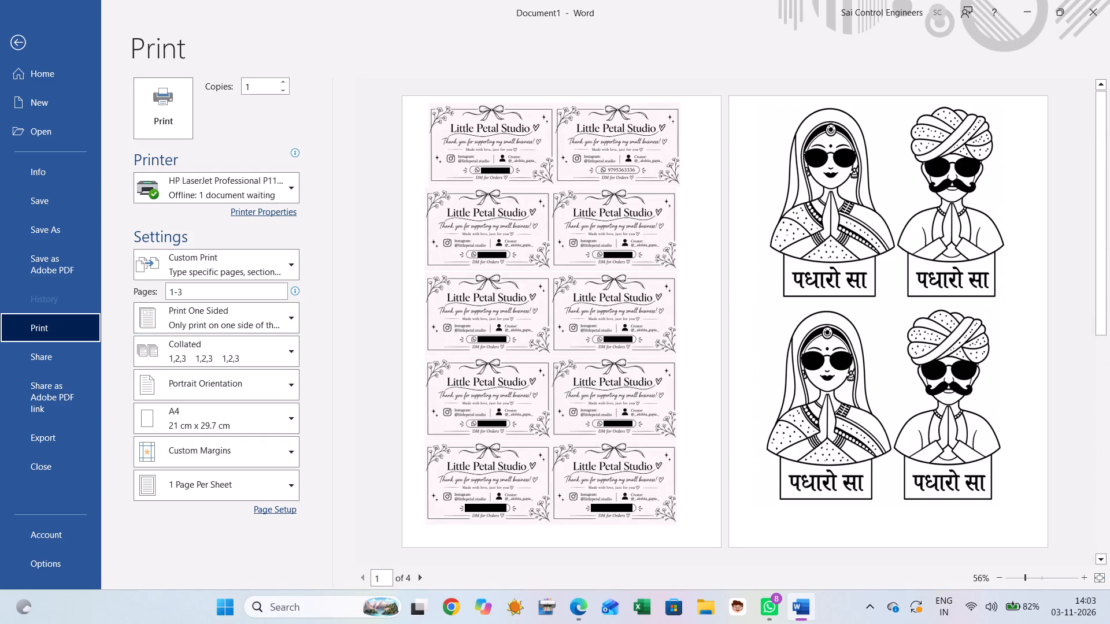
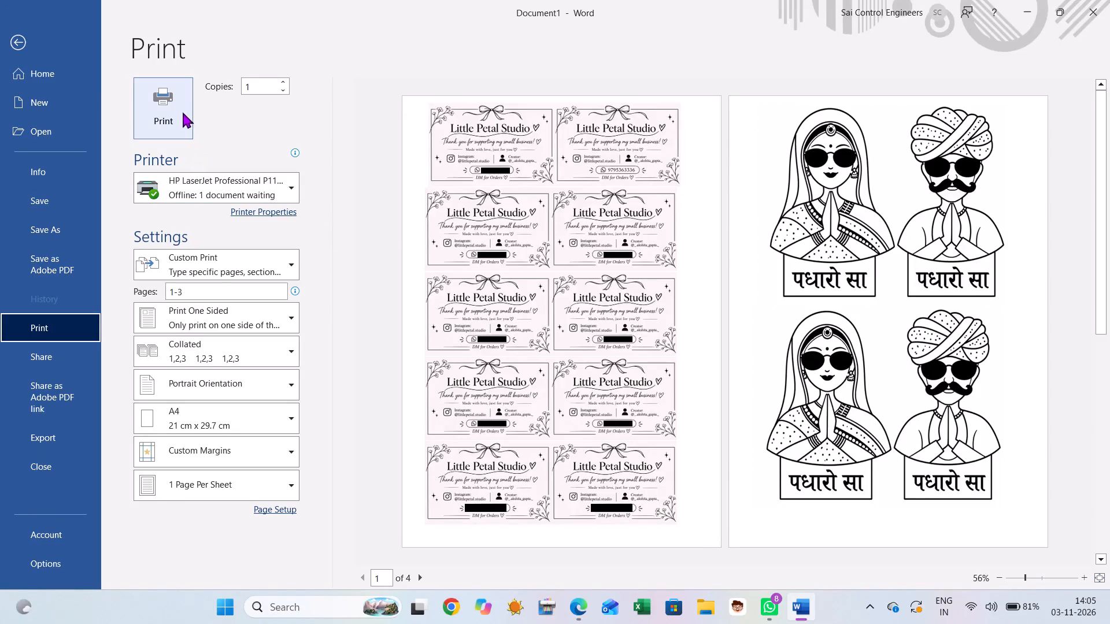
Send pages 1-3 of the document to the HP LaserJet printer again as one single-sided A4 copy.
left_click(182, 108)
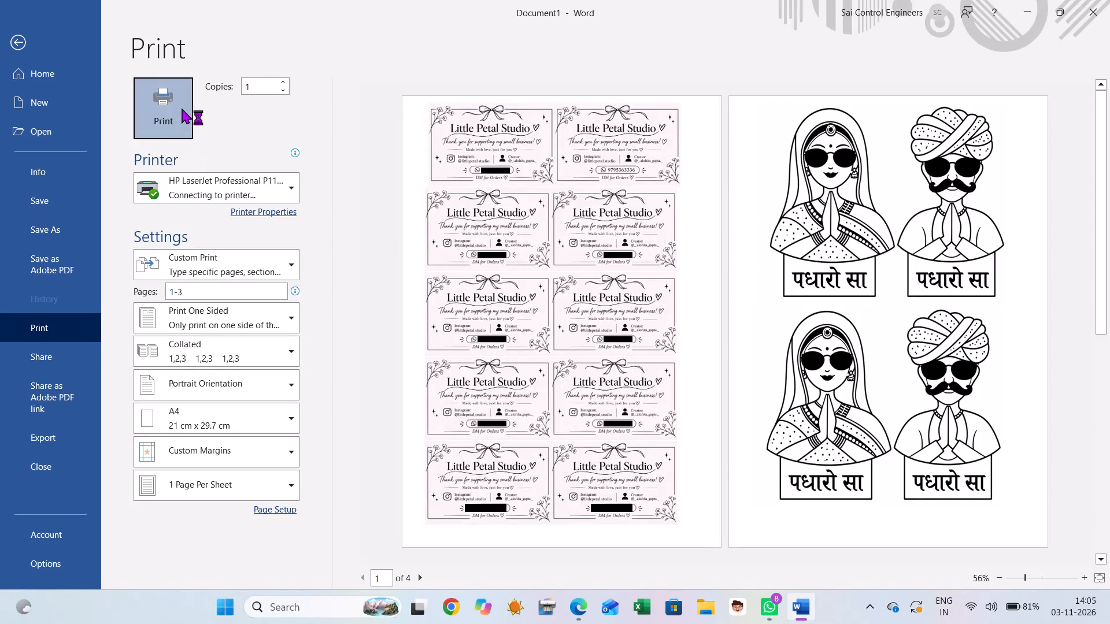
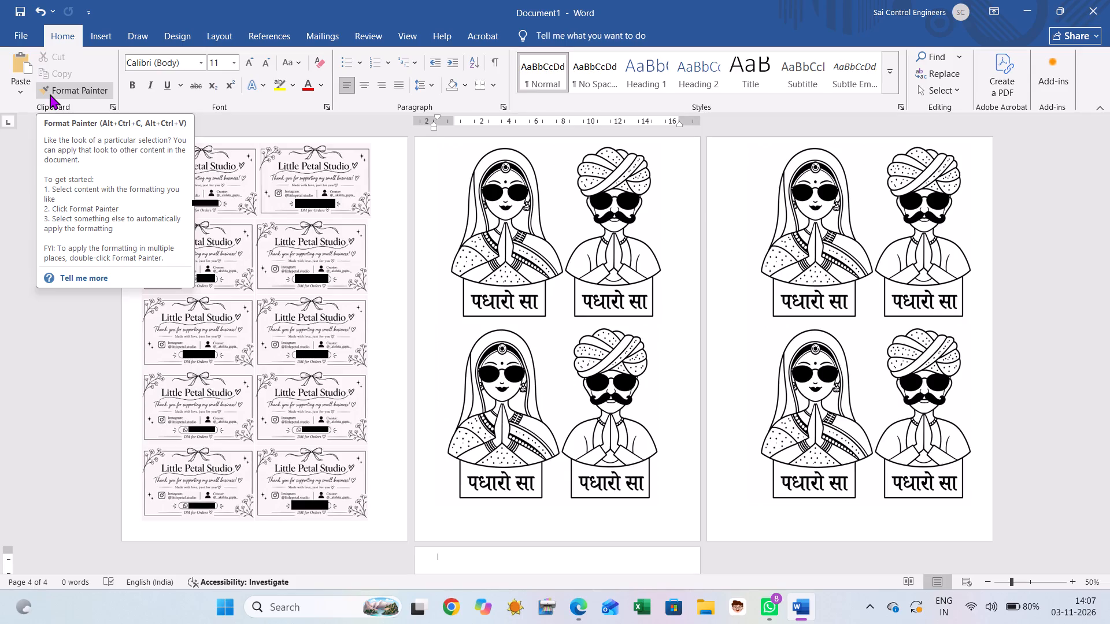
Print only page 3 of the document on the HP LaserJet as one single-sided A4 copy.
left_click(19, 30)
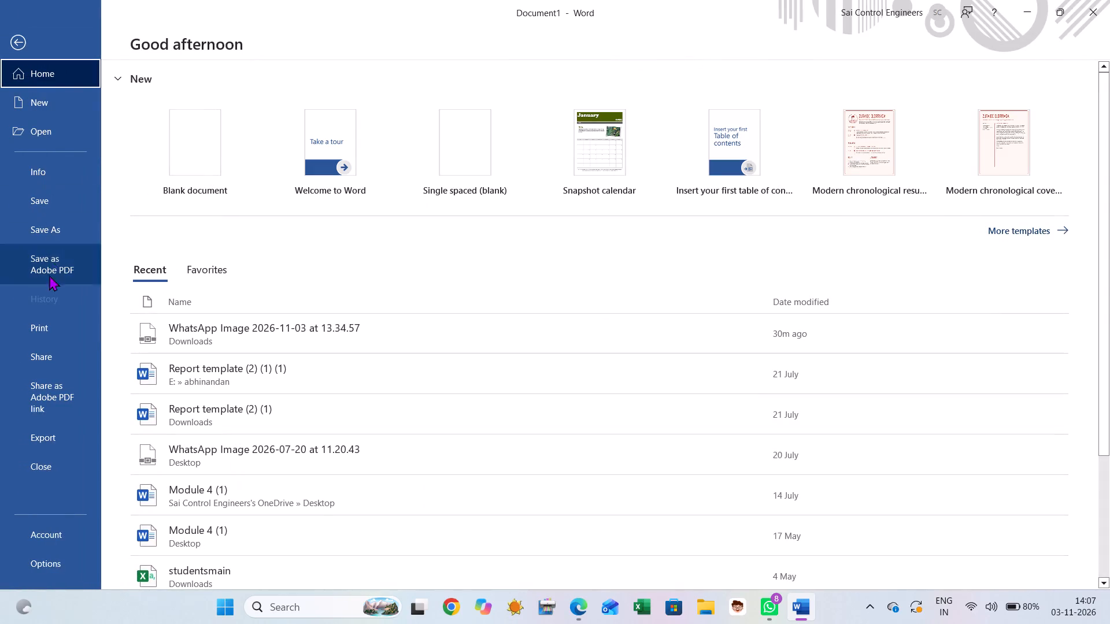
left_click(59, 323)
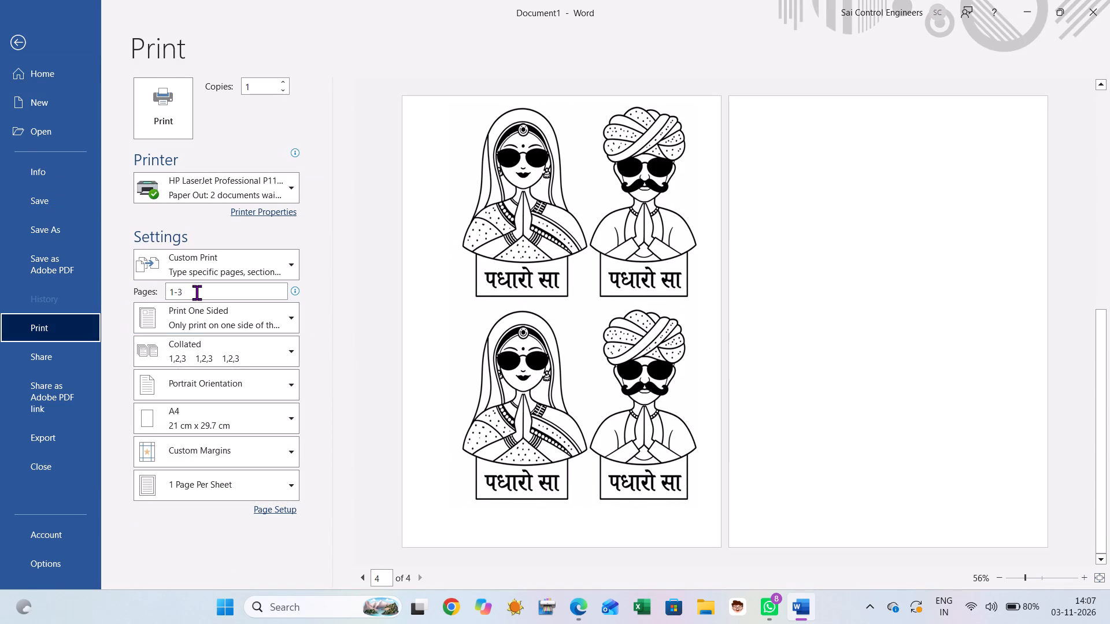
left_click(197, 292)
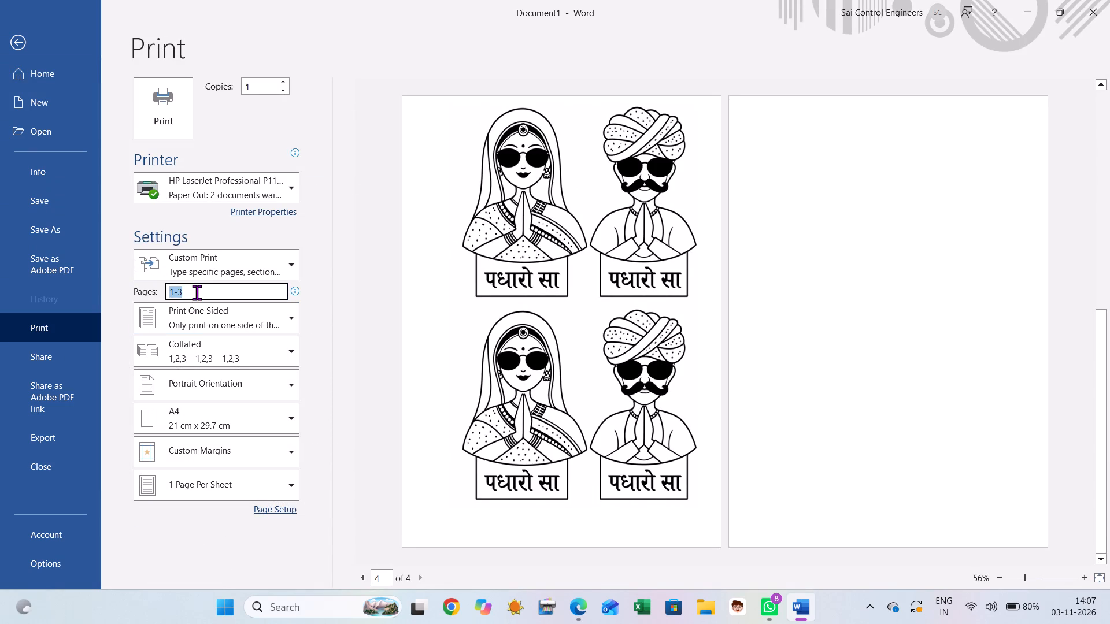
key("3")
key("Return")
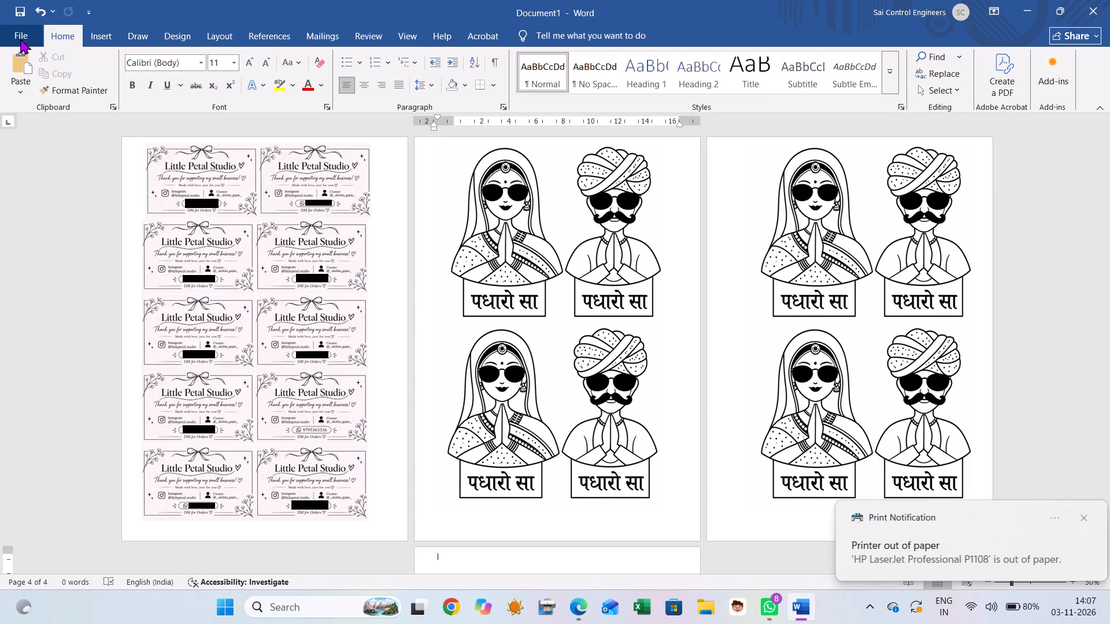
Check the HP LaserJet Professional P1108 print queue and send page 3 to the printer again.
left_click(21, 32)
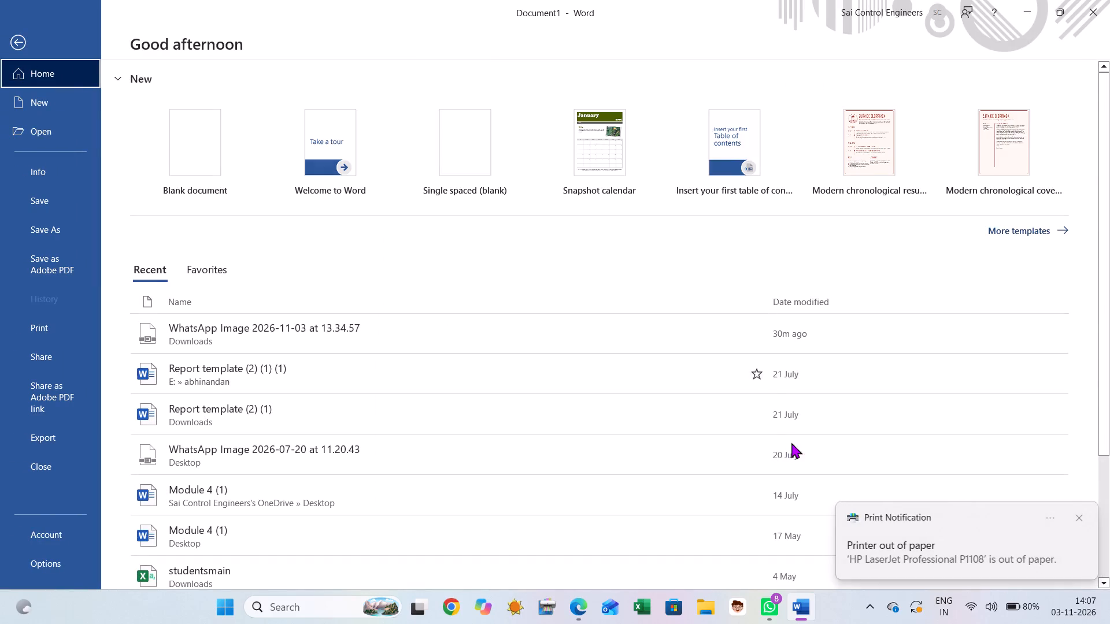
left_click(1009, 548)
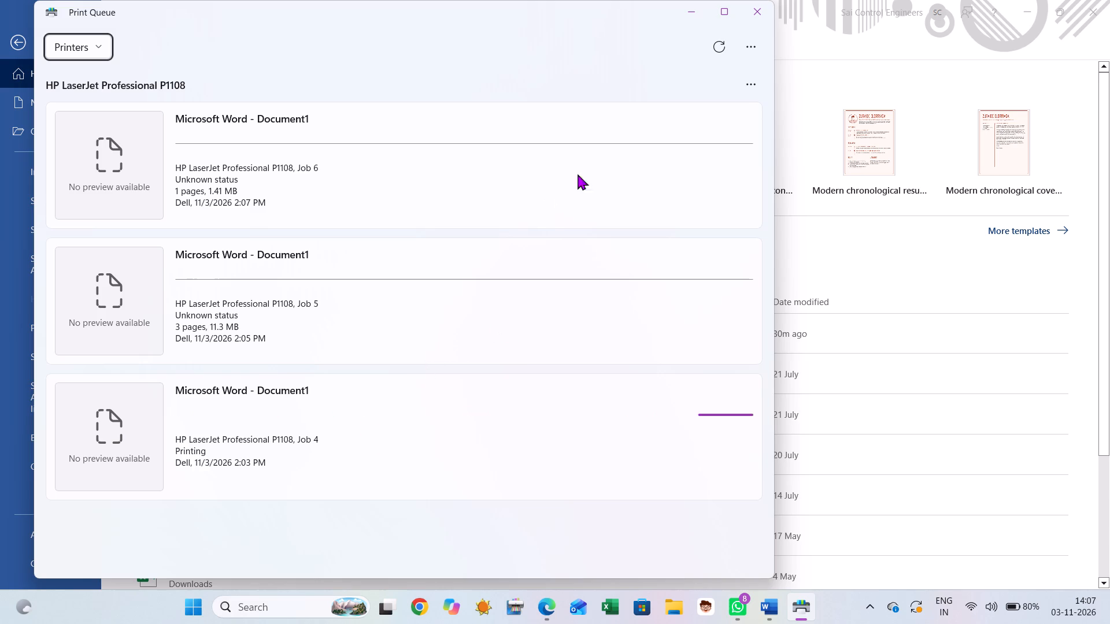
left_click(749, 17)
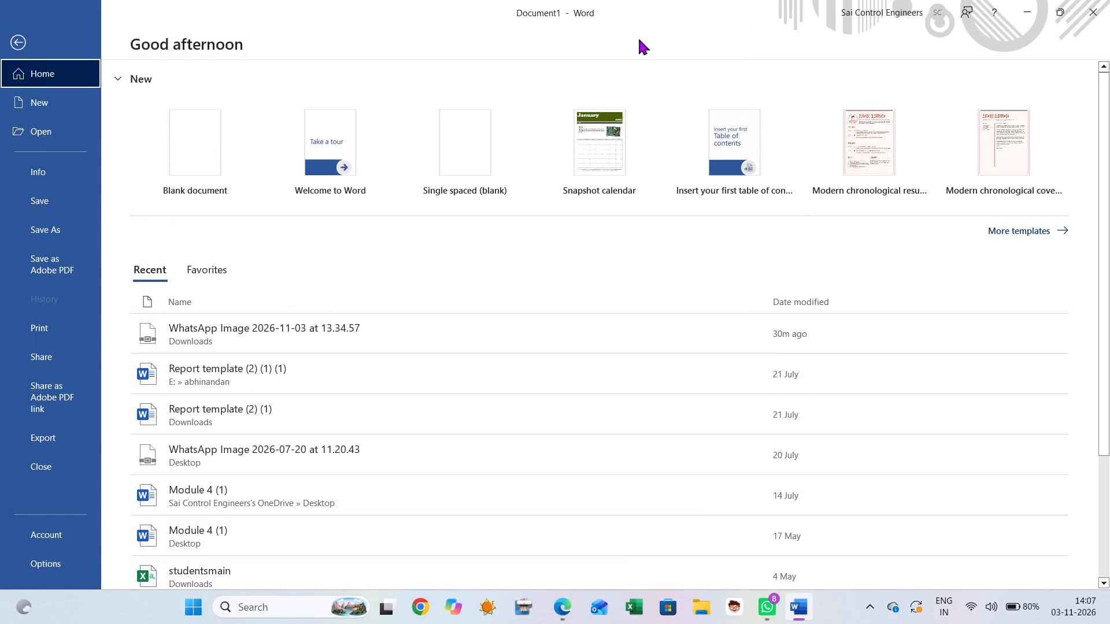
left_click(50, 328)
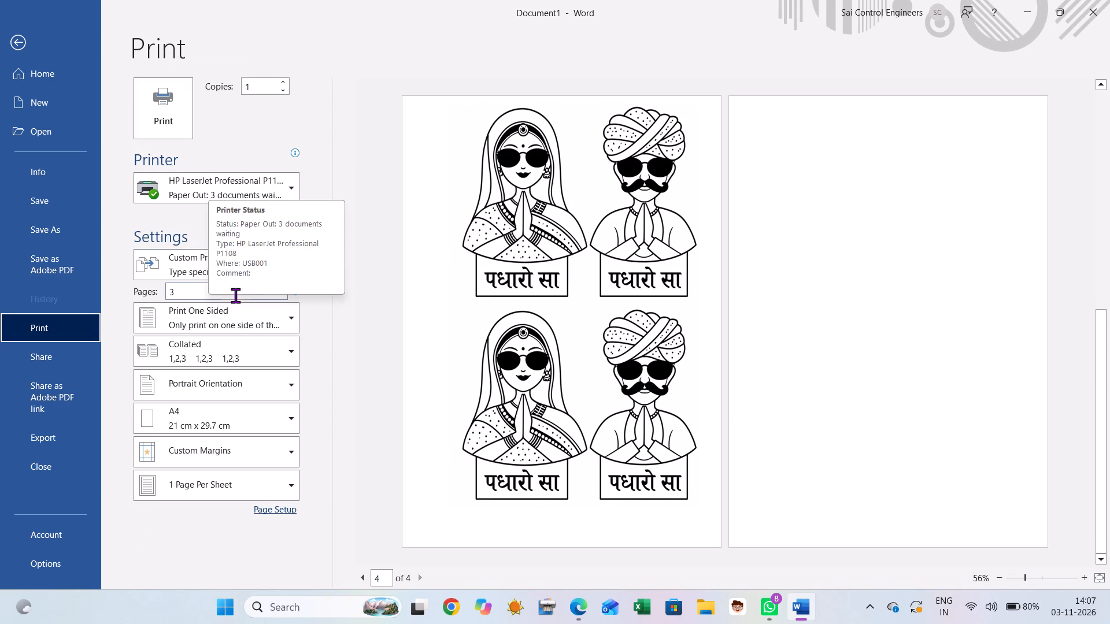
left_click(161, 84)
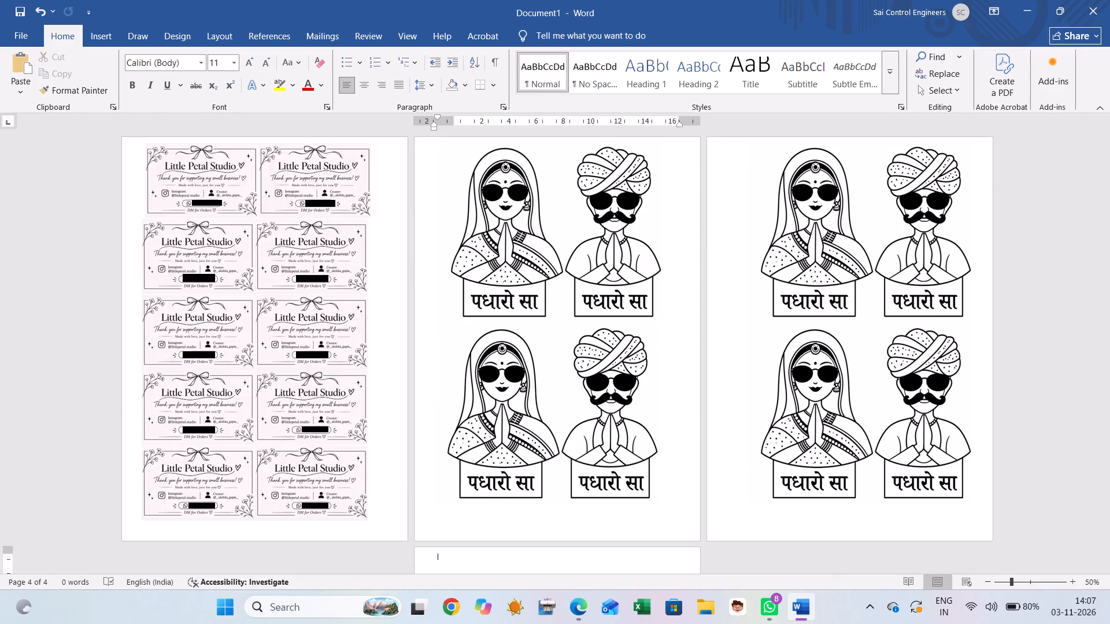
Send page 3 to the HP LaserJet once more as a single-sided A4 copy.
left_click(27, 31)
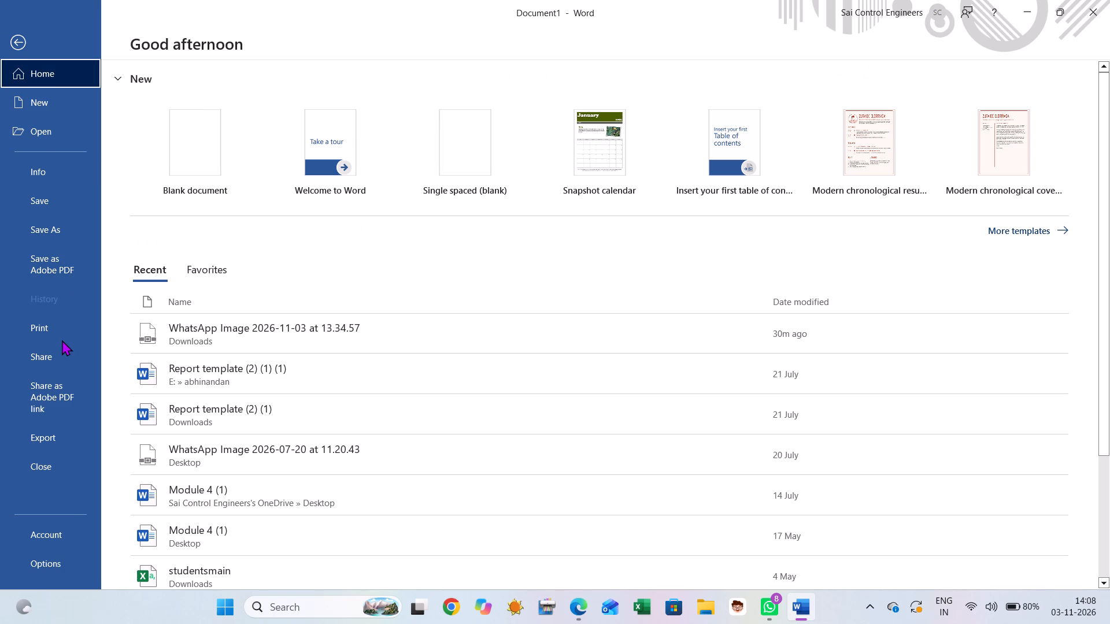
left_click(62, 332)
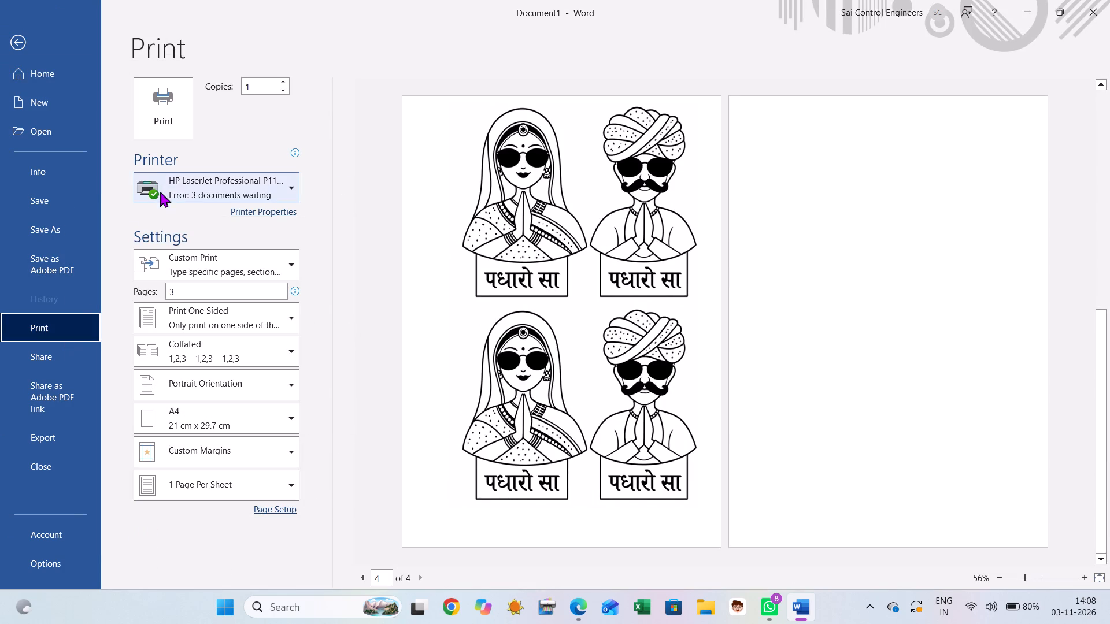
left_click(169, 120)
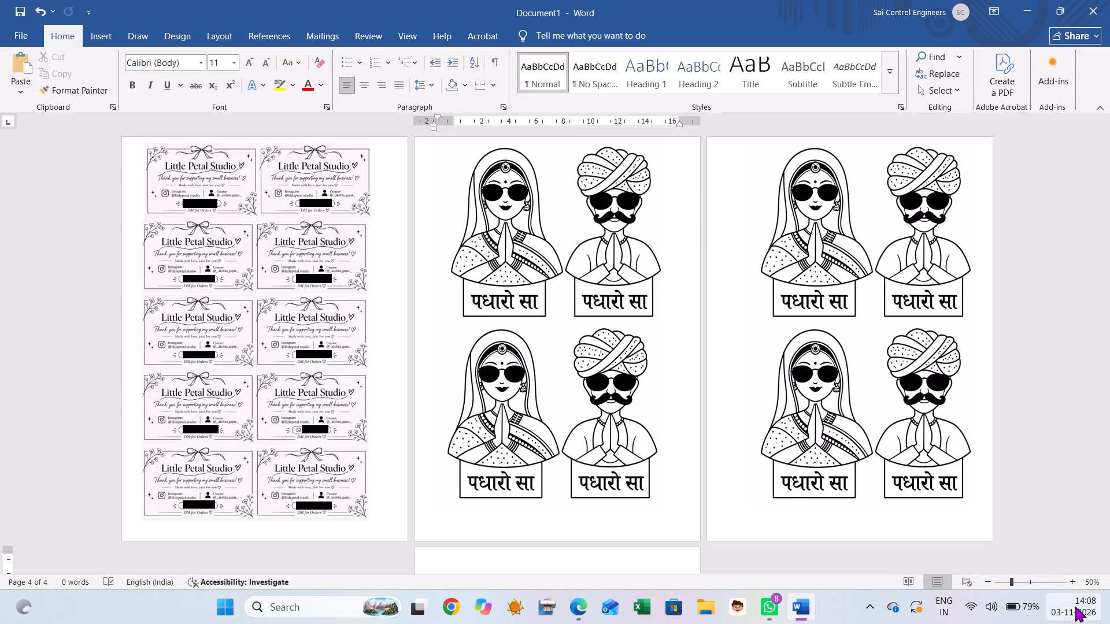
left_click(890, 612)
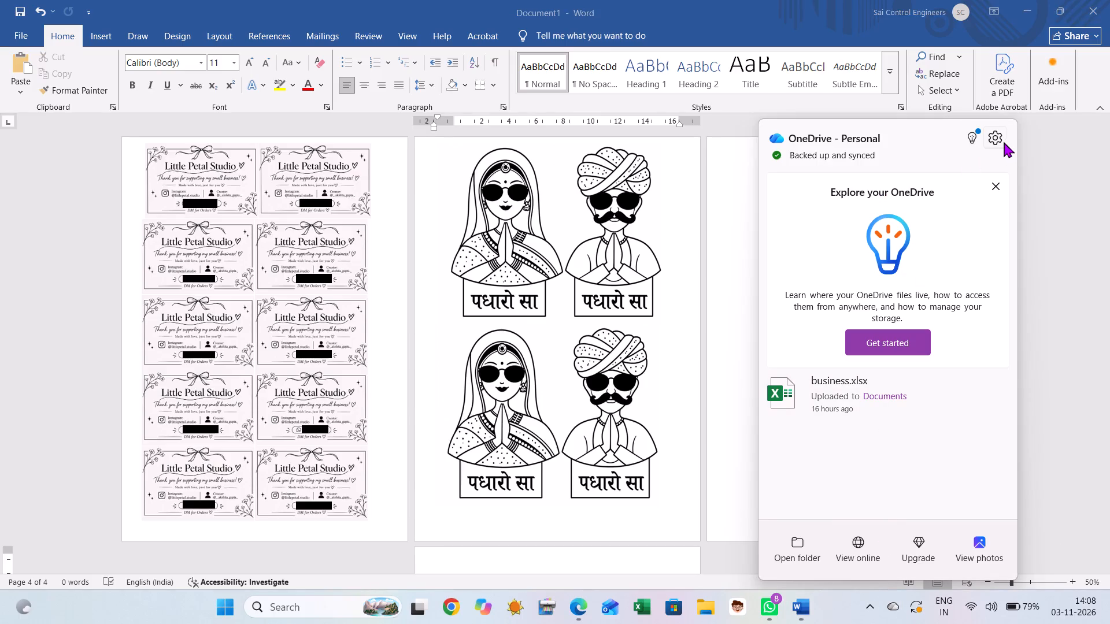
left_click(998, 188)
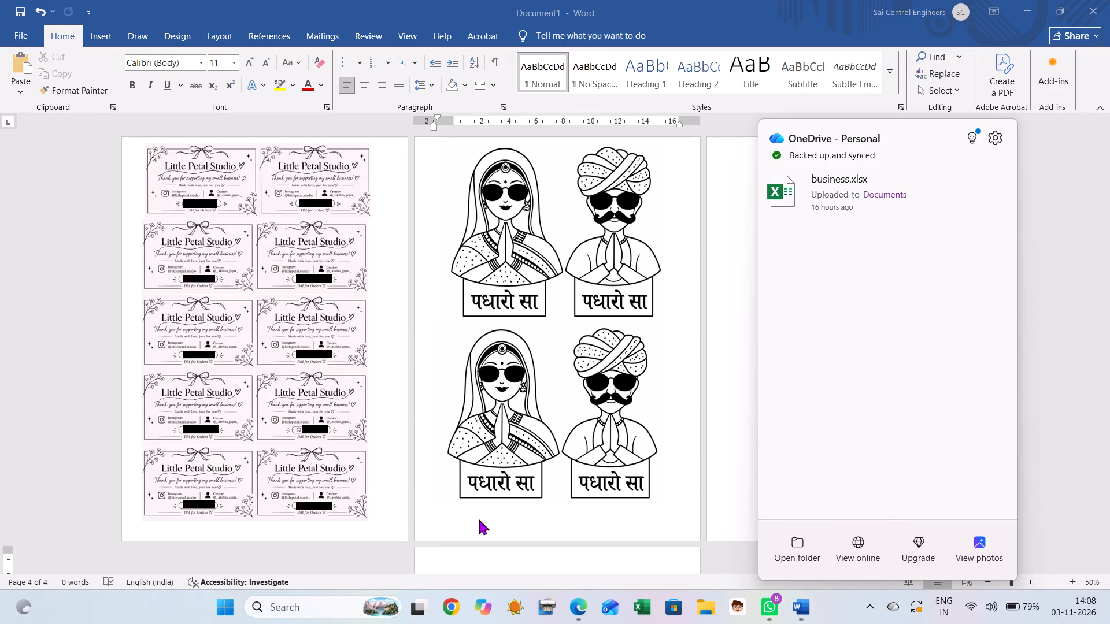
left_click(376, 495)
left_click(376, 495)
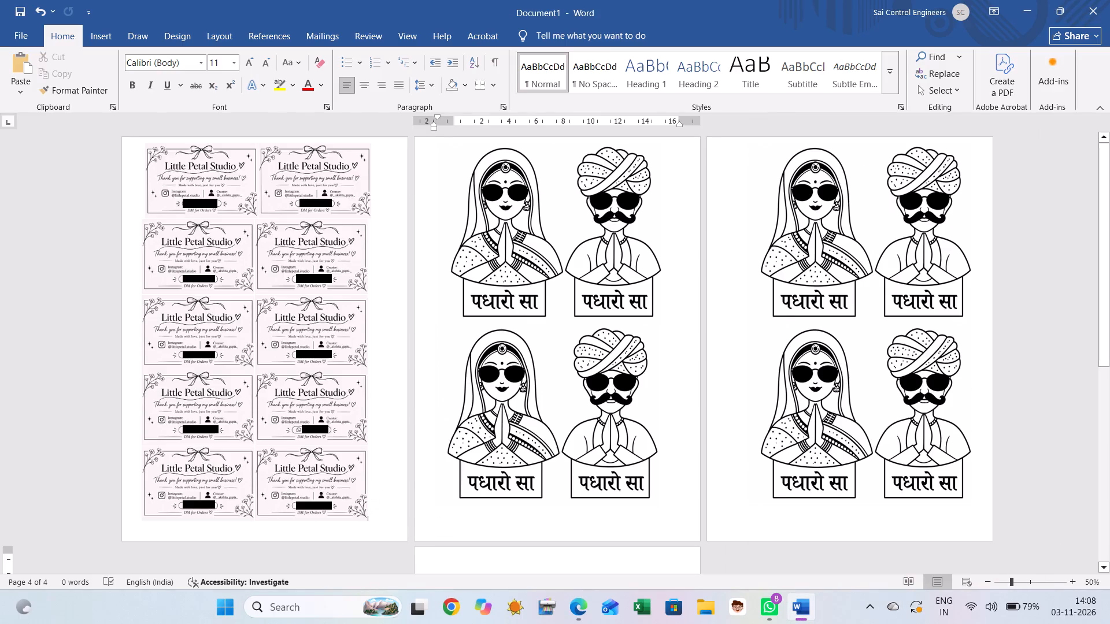
Delete six of the ten Little Petal Studio cards on page one, leaving a single column of four cards.
left_click(324, 488)
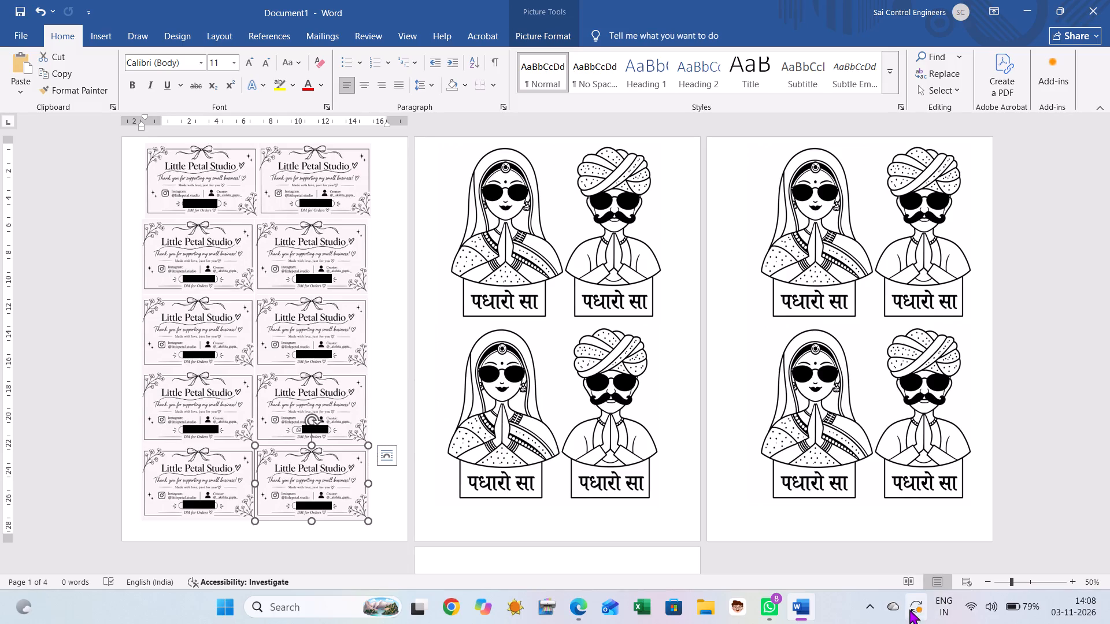
left_click(330, 328)
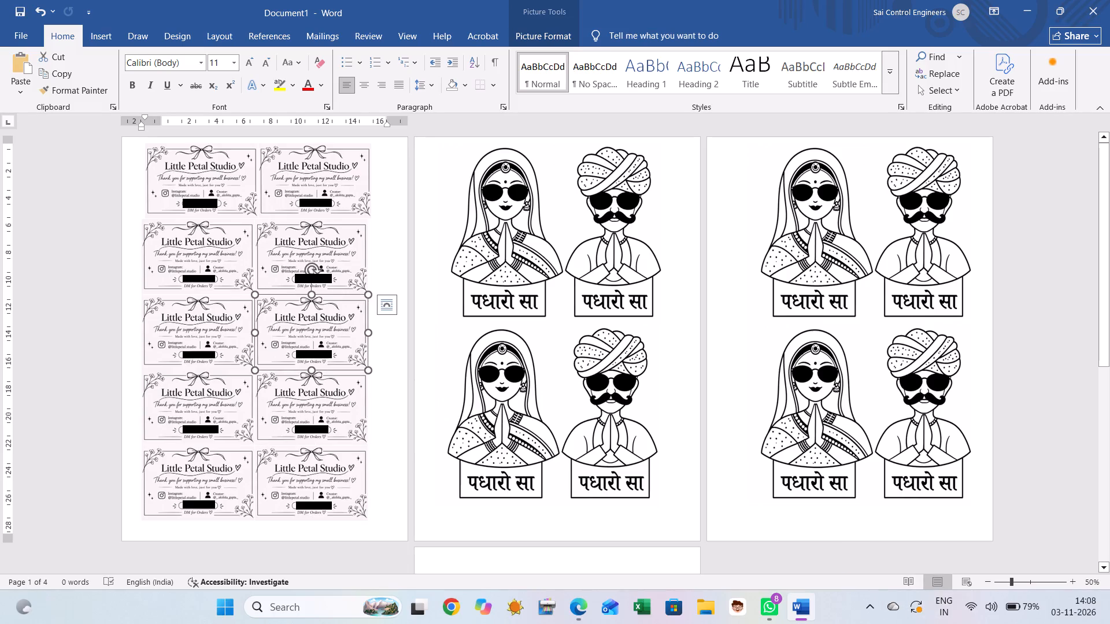
key("BackSpace")
key("BackSpace")
key("BackSpace")
key("BackSpace")
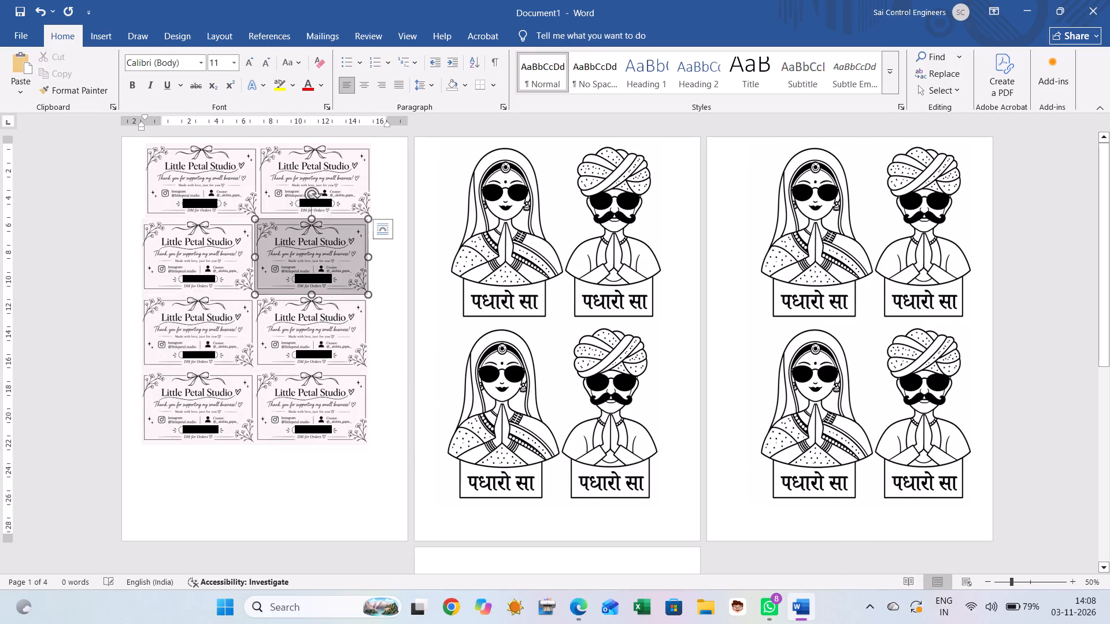
key("BackSpace")
key("BackSpace")
key("BackSpace")
key("BackSpace")
key("BackSpace")
key("BackSpace")
key("BackSpace")
key("BackSpace")
key("BackSpace")
key("BackSpace")
key("BackSpace")
key("BackSpace")
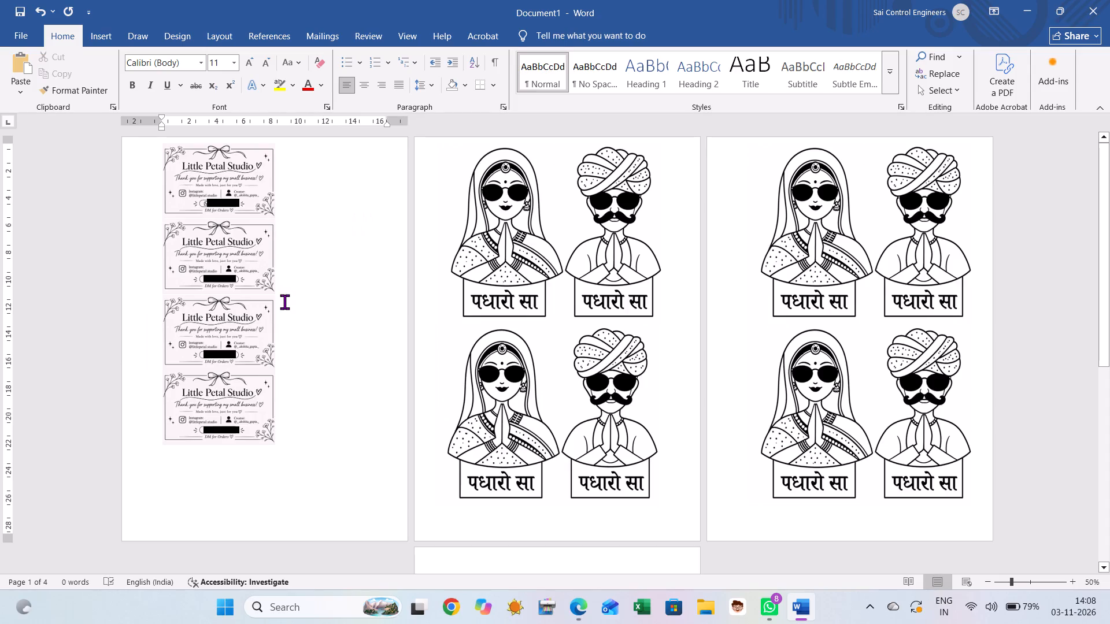
key("BackSpace")
key("BackSpace")
key("BackSpace")
Delete the remaining four Little Petal Studio cards, emptying page one.
left_click(244, 406)
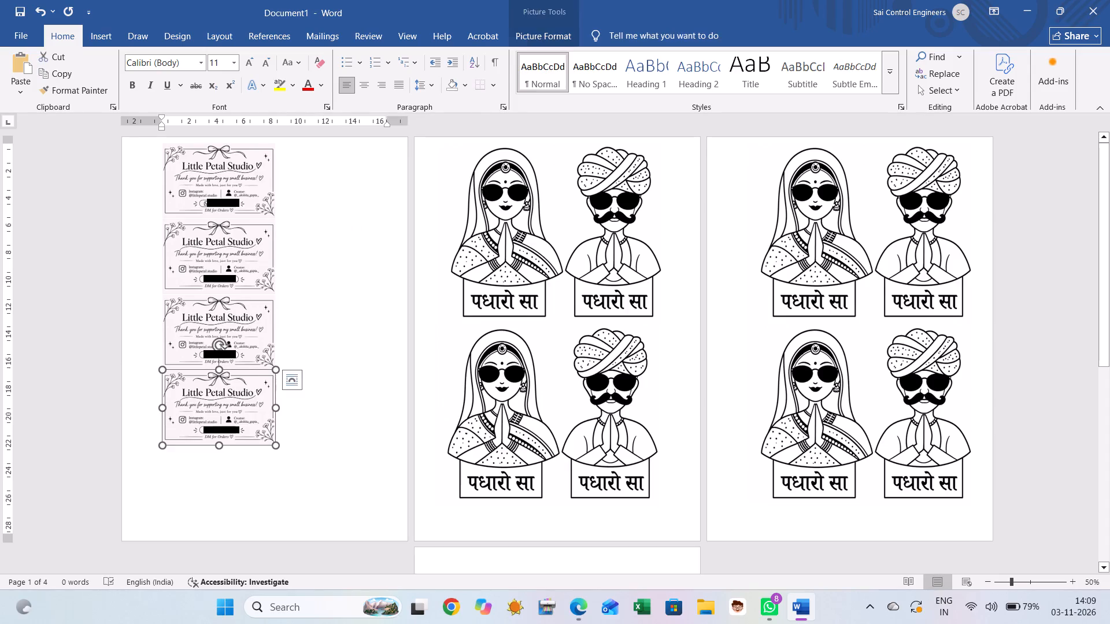
key("BackSpace")
key("BackSpace")
key("BackSpace")
key("BackSpace")
key("BackSpace")
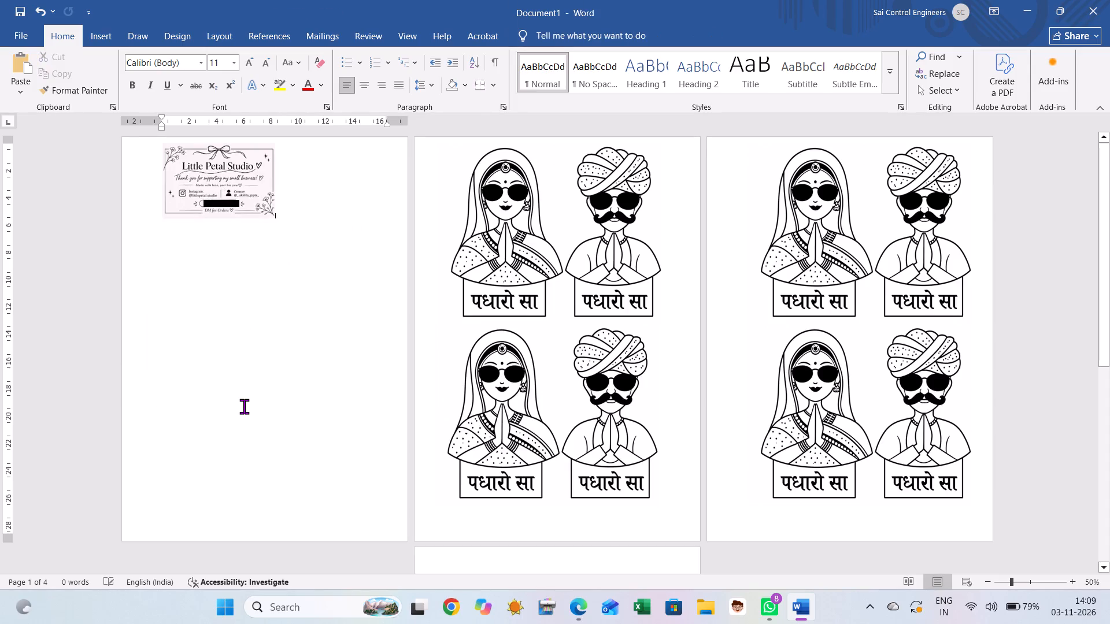
key("BackSpace")
key("BackSpace")
left_click(284, 381)
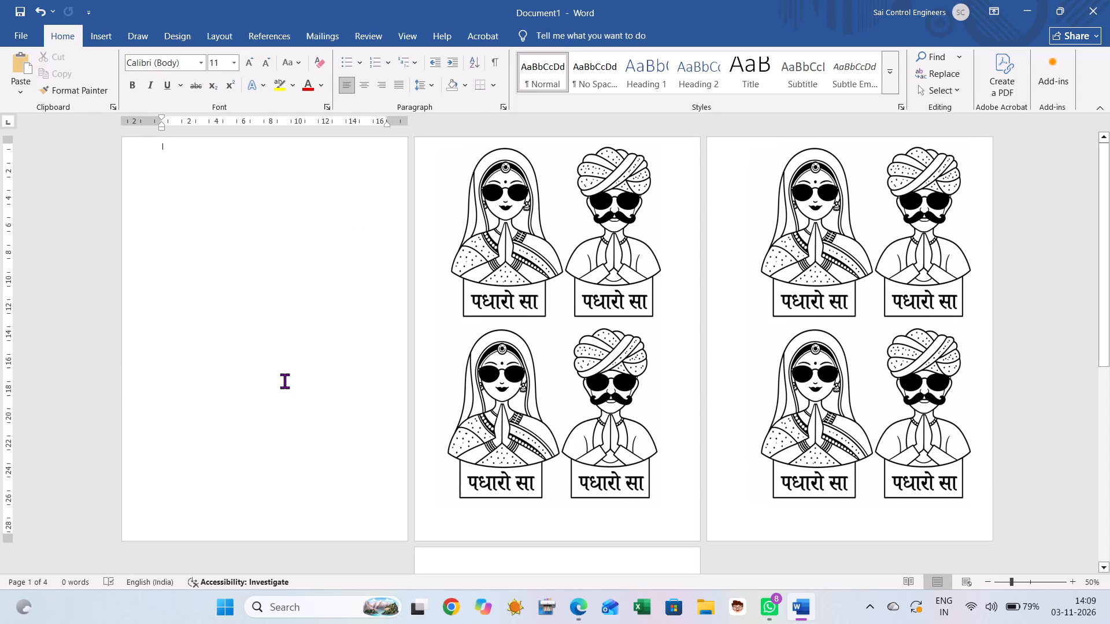
Move the two पधारो सा couple pictures from page two onto the empty page one, one above the other.
left_click_drag(519, 261, 430, 269)
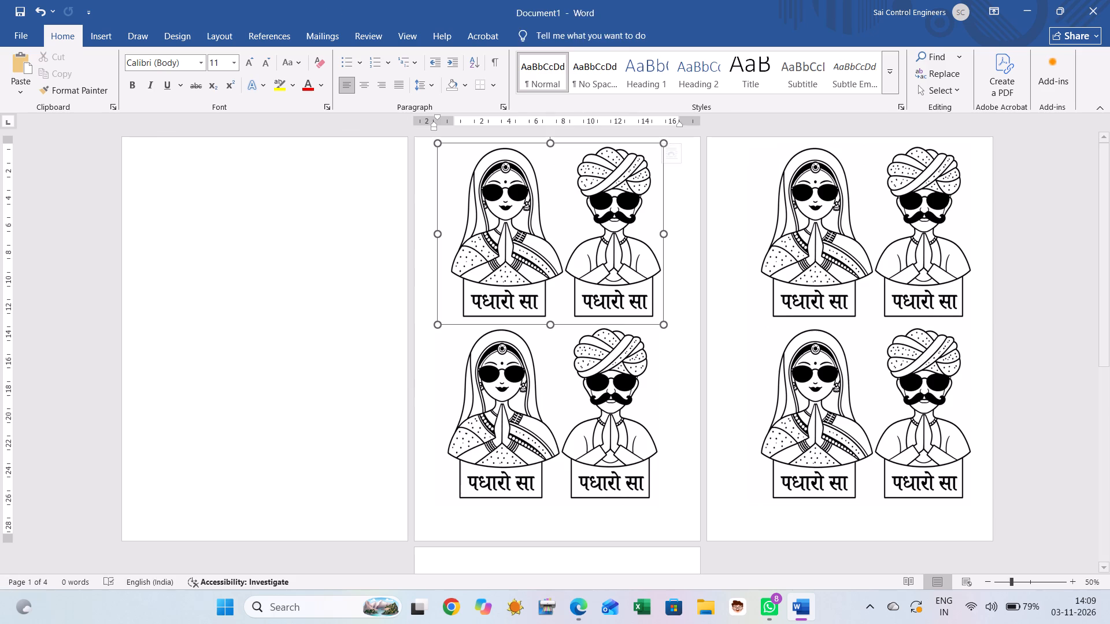
left_click(444, 263)
left_click_drag(440, 246, 294, 268)
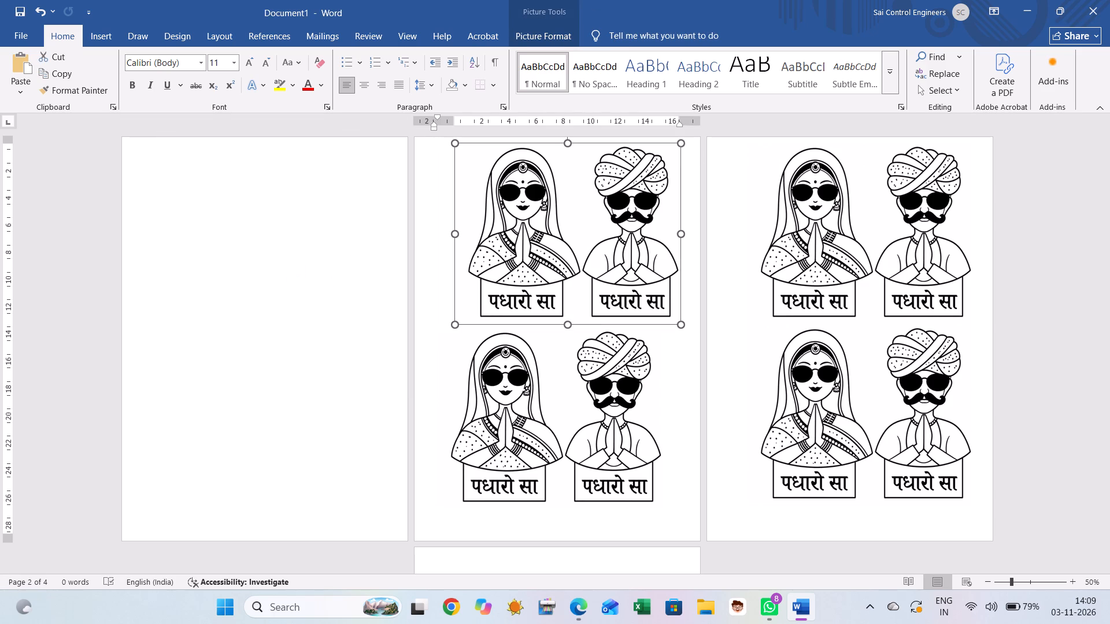
left_click_drag(466, 258, 292, 263)
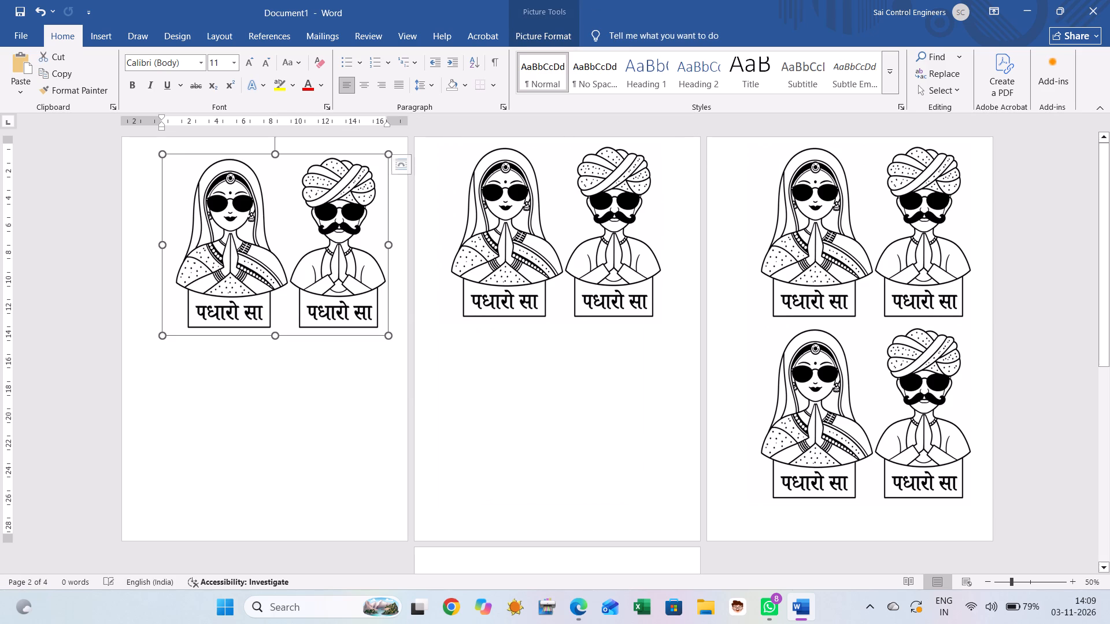
left_click(475, 244)
left_click_drag(472, 244, 291, 419)
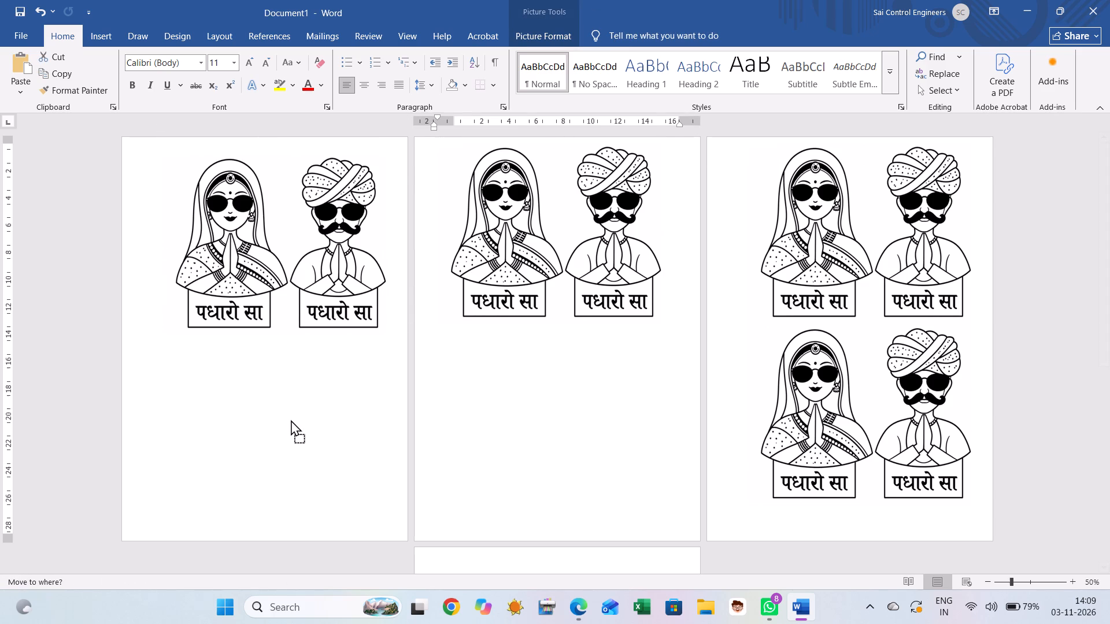
left_click_drag(291, 419, 291, 417)
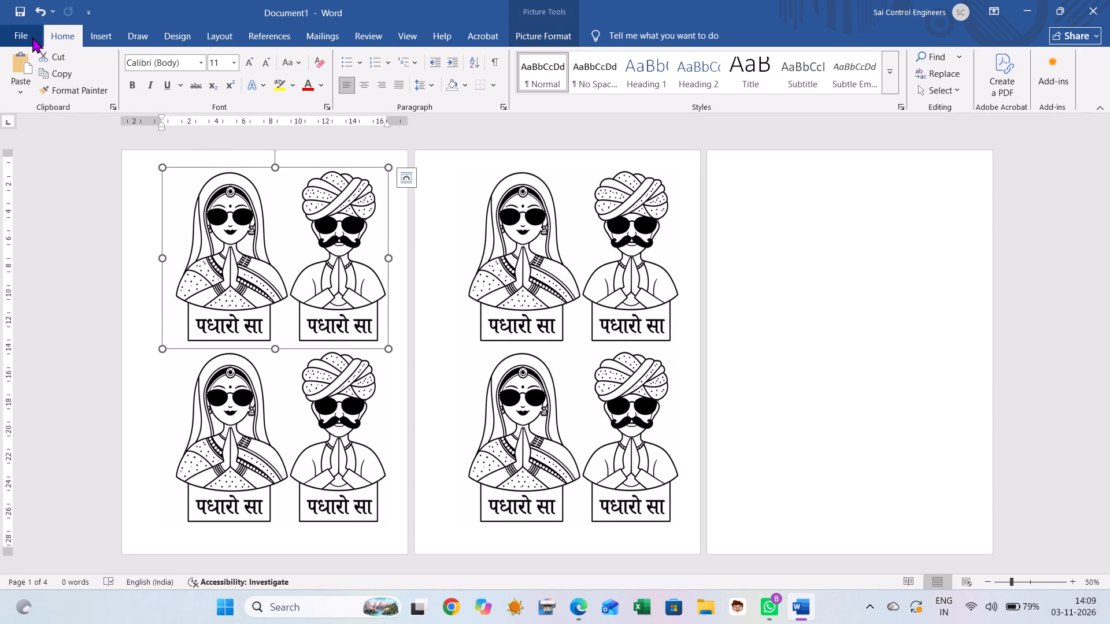
Print only page 1 on the HP LaserJet as one single-sided A4 copy.
left_click(32, 37)
left_click(54, 317)
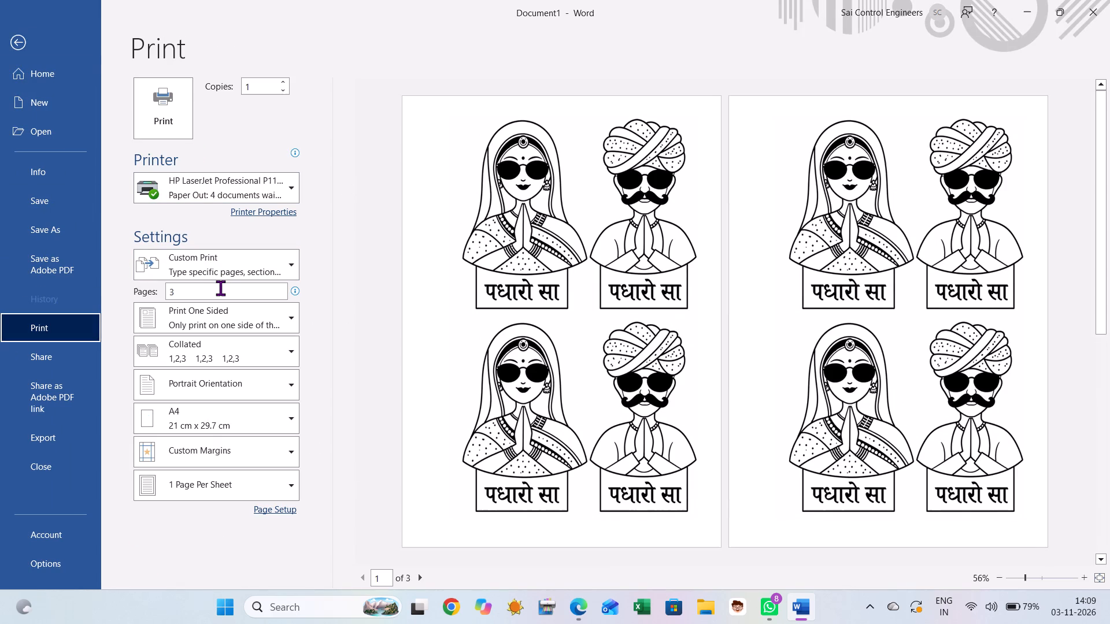
left_click(220, 288)
key("BackSpace")
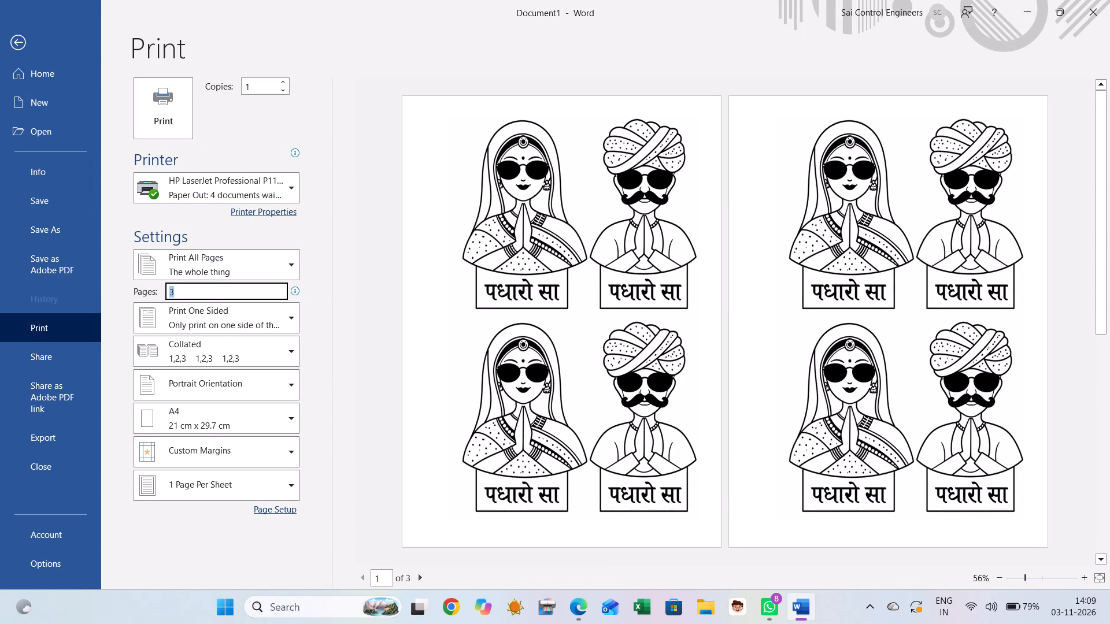
key("1")
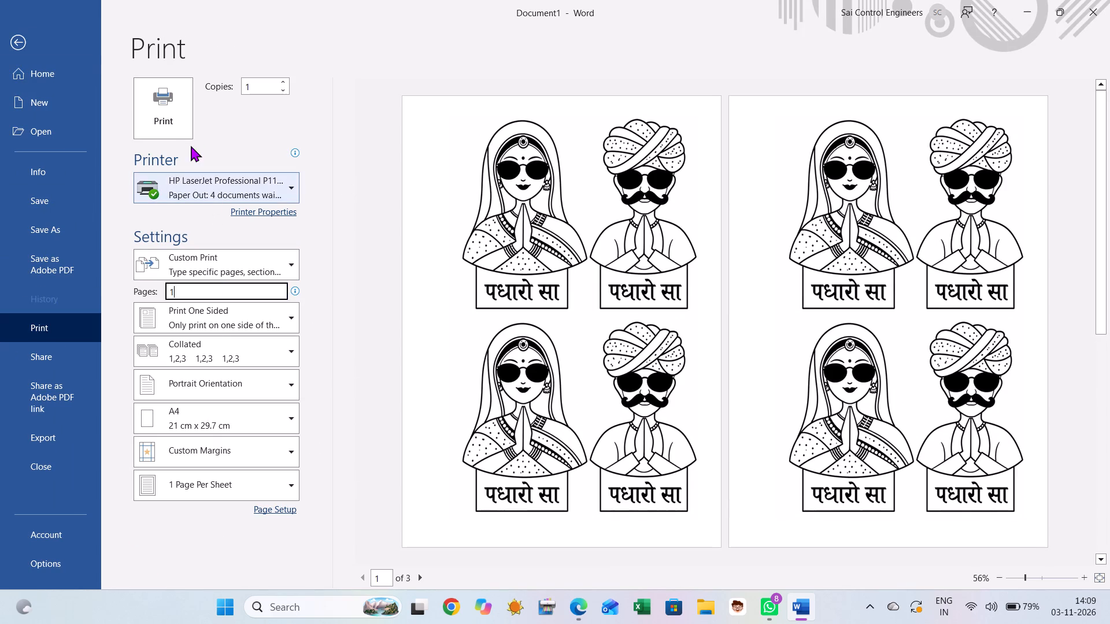
left_click(177, 124)
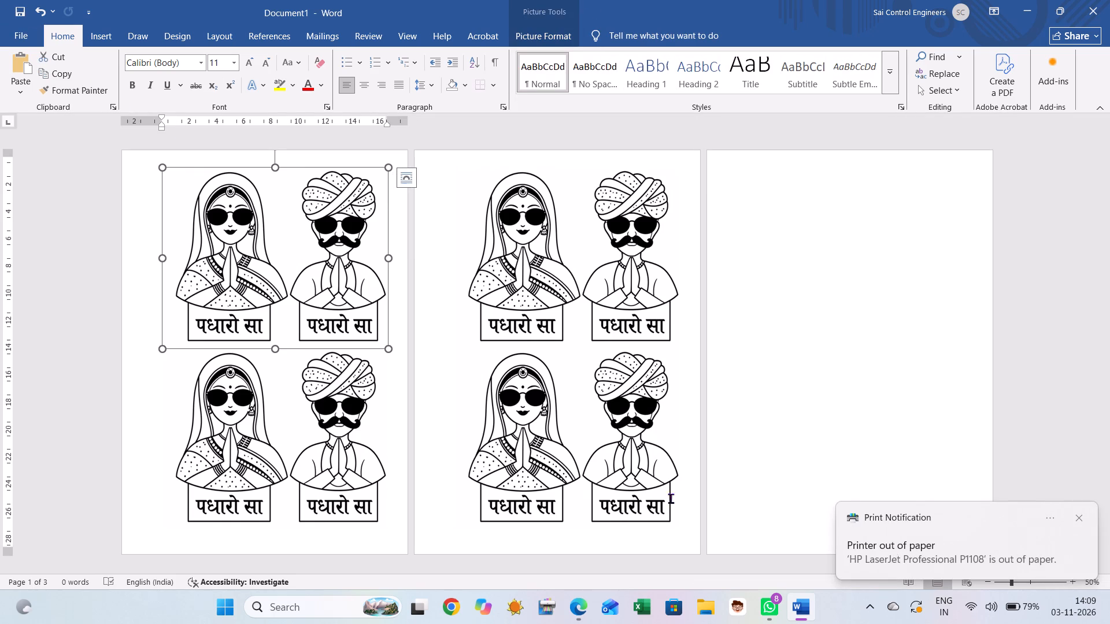
Open the HP LaserJet Professional P1108 print queue and cancel Jobs 6 and 7.
left_click(896, 549)
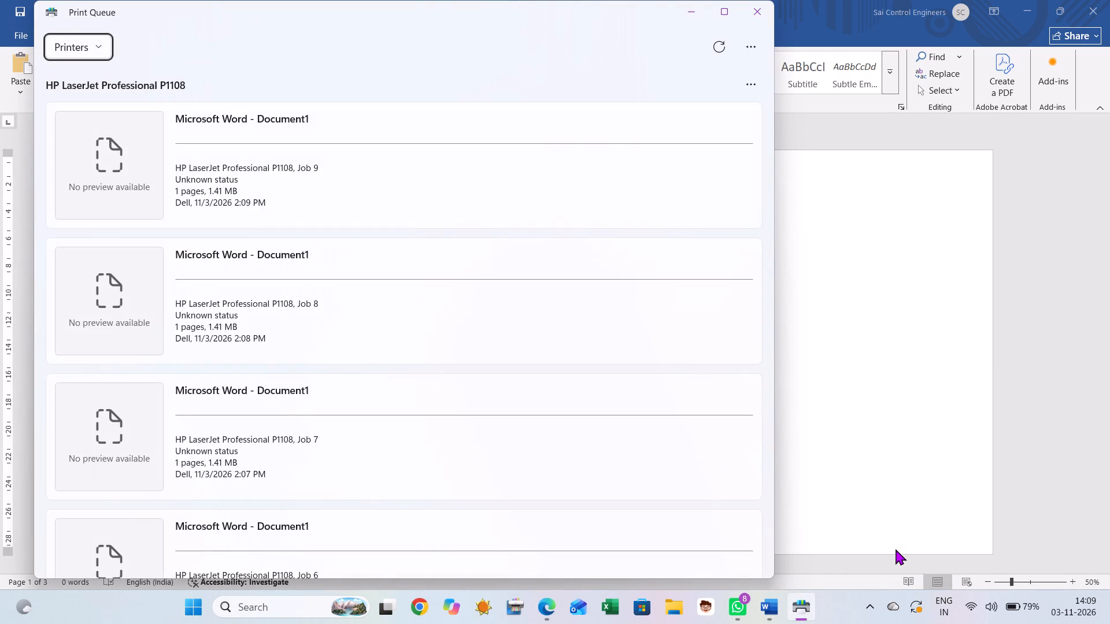
scroll(487, 388, "down", 3)
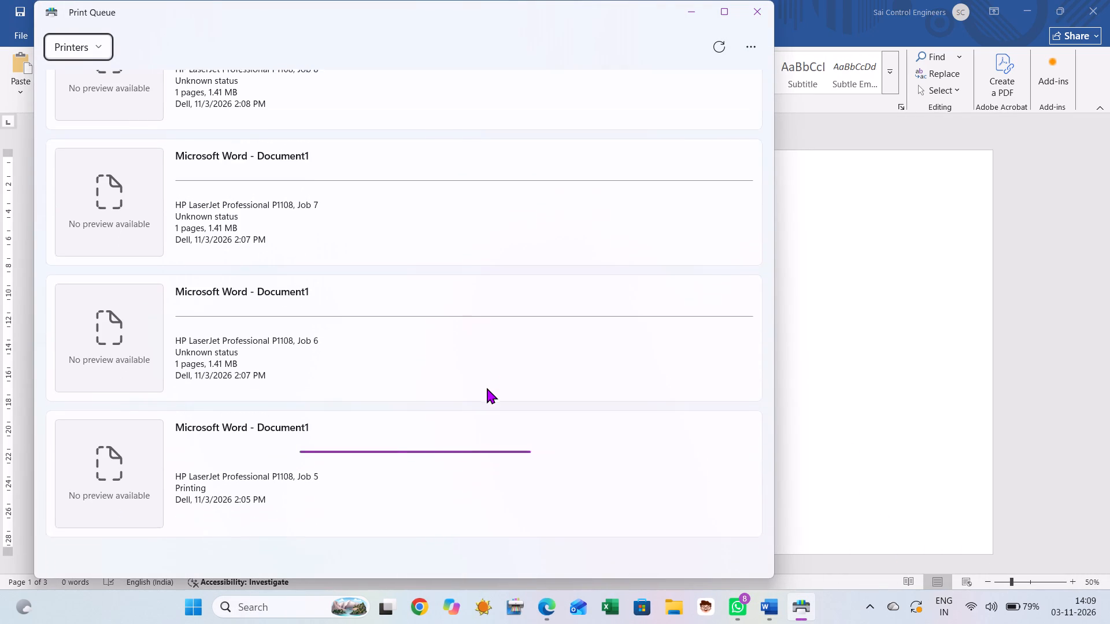
scroll(487, 388, "down", 1)
scroll(493, 411, "up", 1)
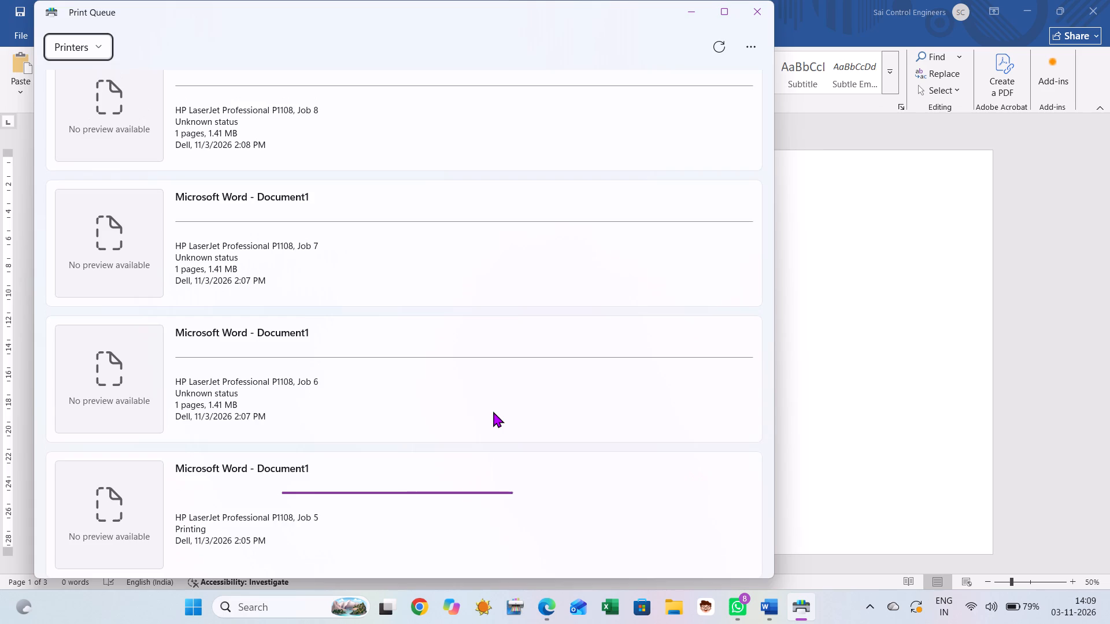
scroll(493, 411, "down", 1)
right_click(501, 385)
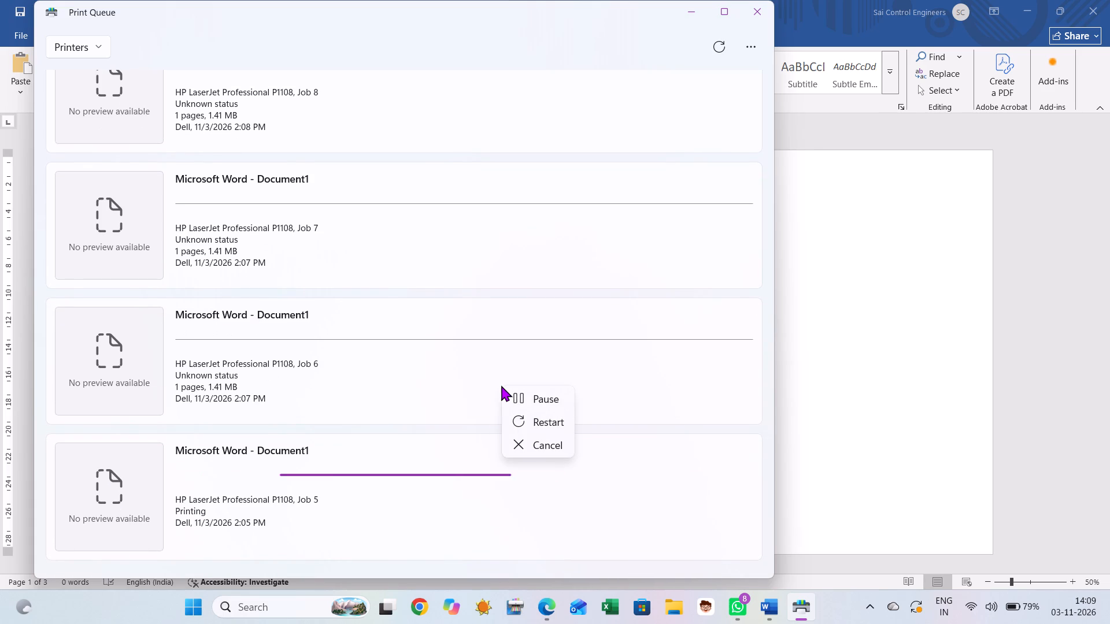
left_click(534, 440)
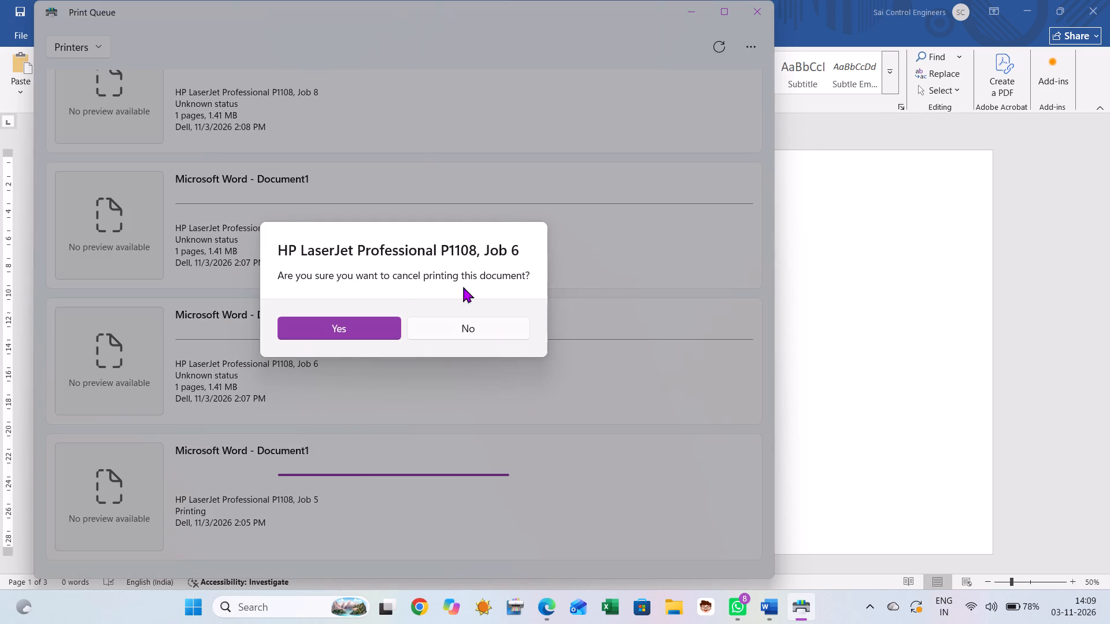
left_click(316, 331)
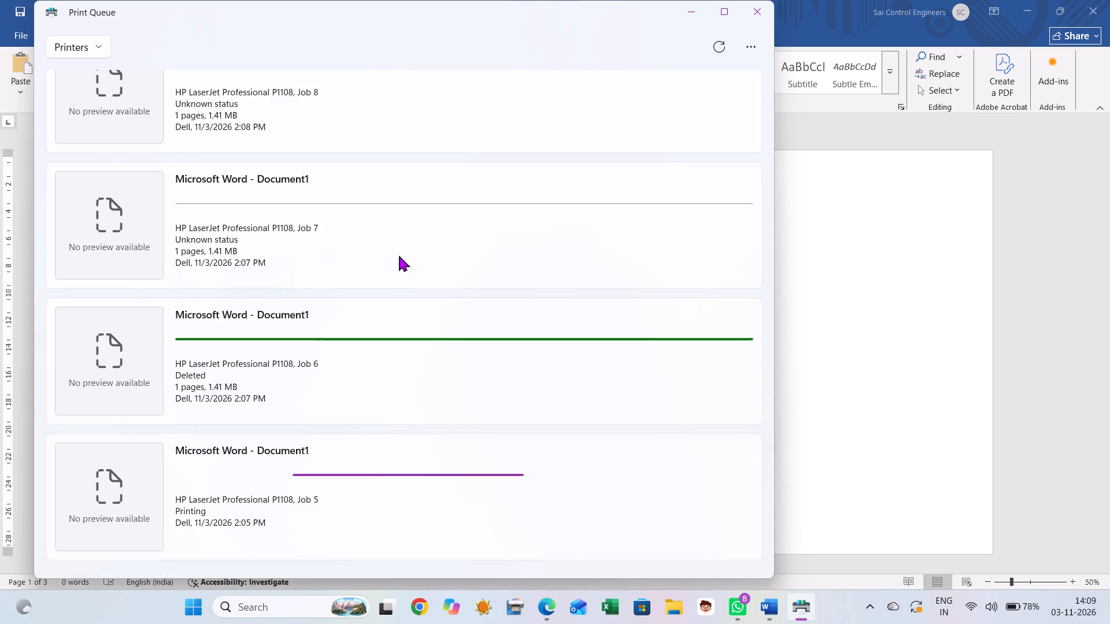
right_click(399, 255)
left_click(431, 307)
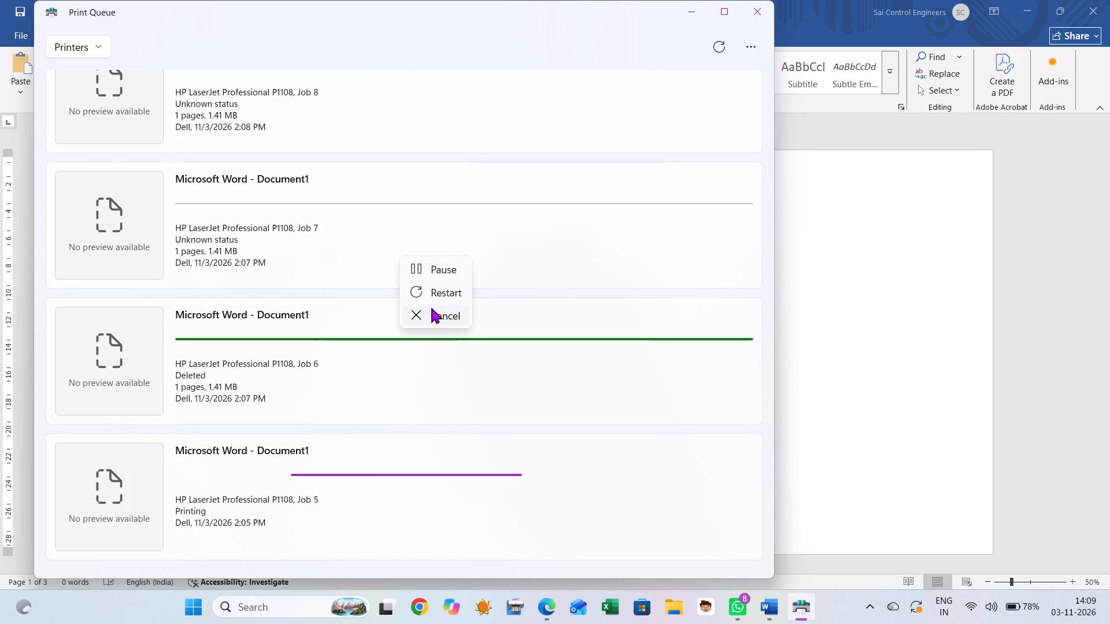
left_click(361, 330)
Cancel Jobs 8 and 9 in the HP LaserJet print queue.
scroll(391, 257, "up", 1)
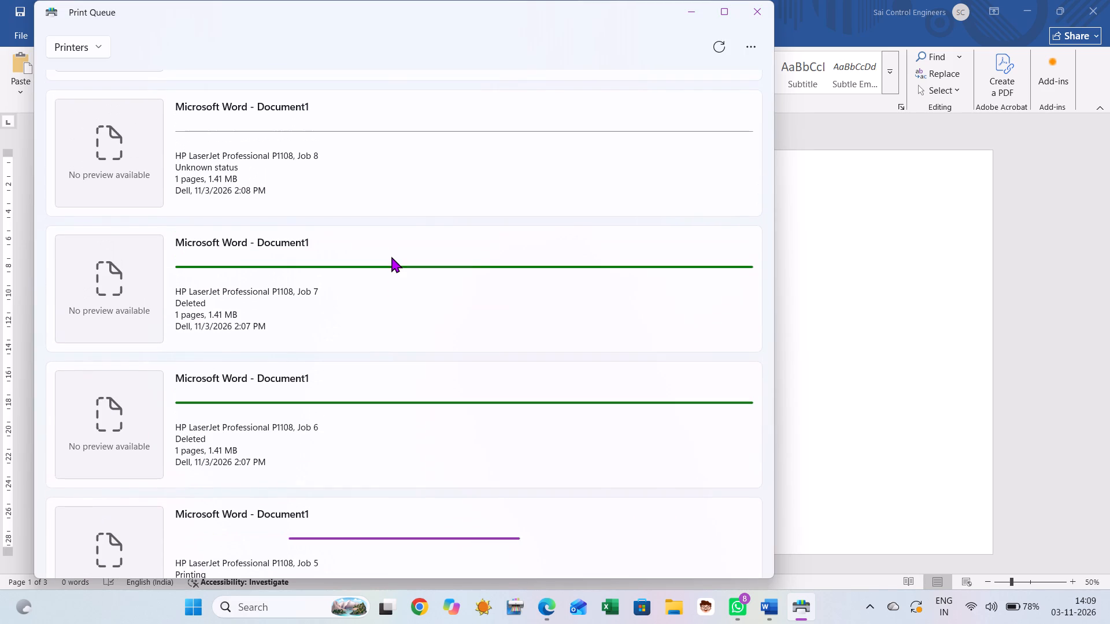
right_click(399, 188)
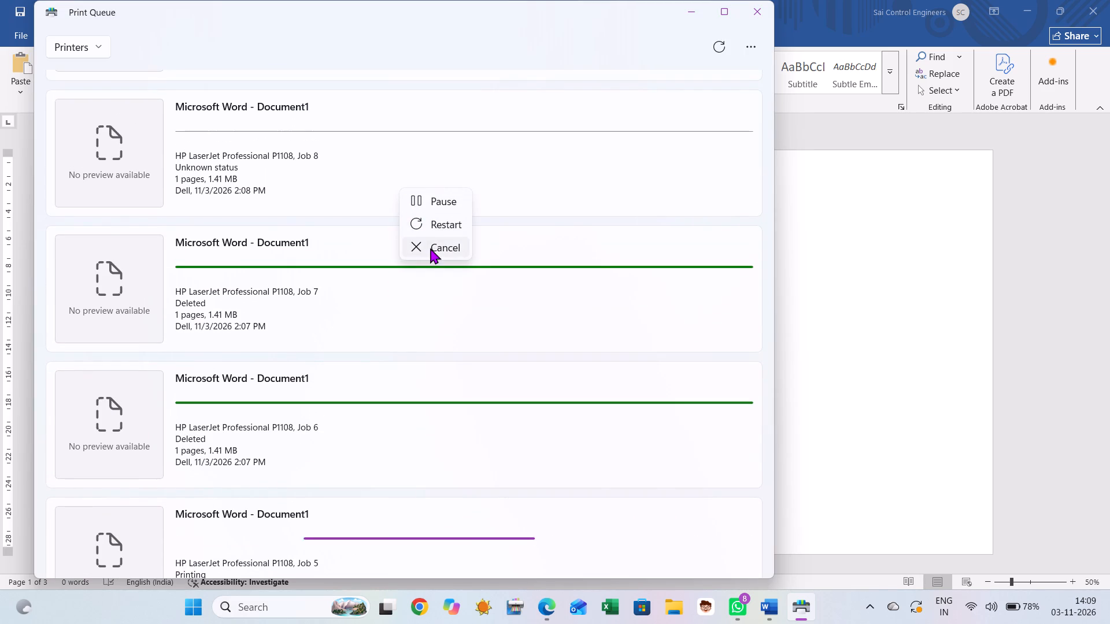
left_click(430, 248)
left_click(378, 331)
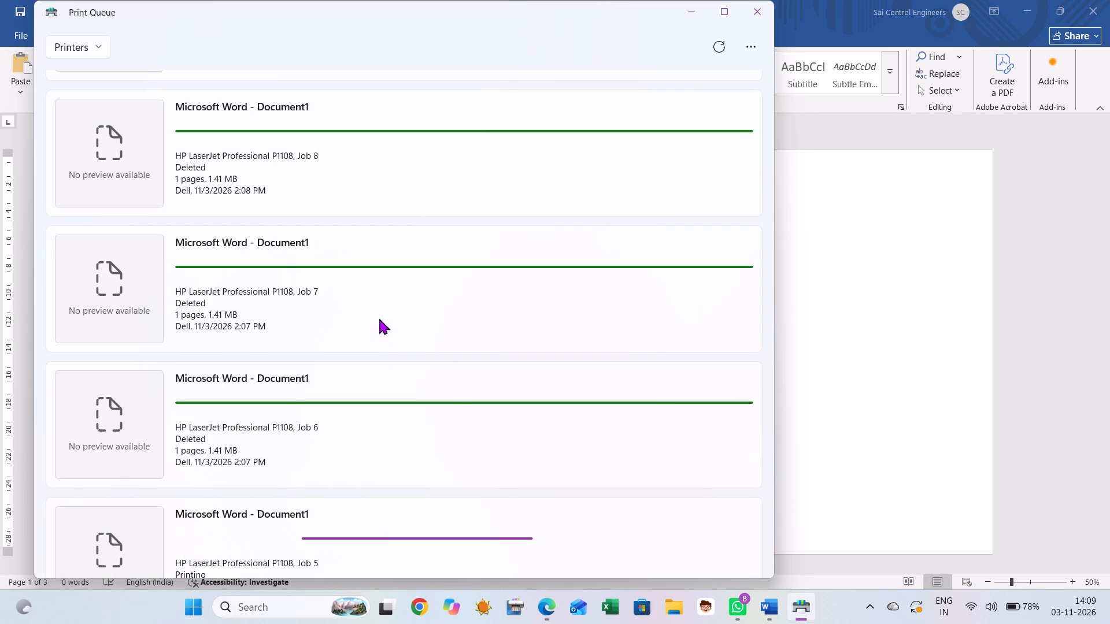
scroll(379, 318, "up", 3)
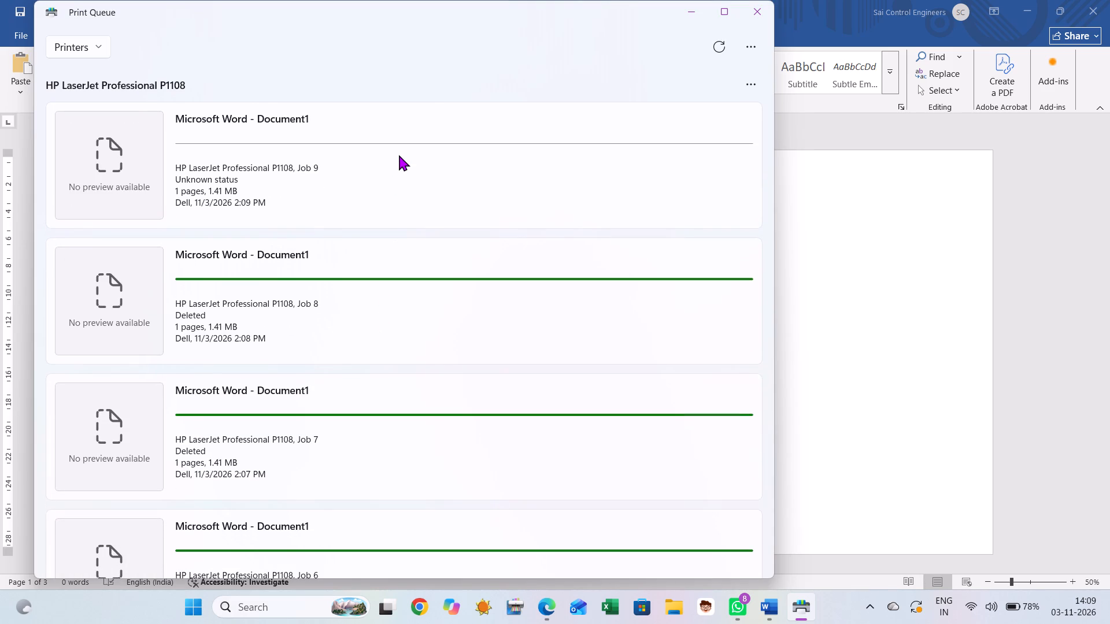
right_click(399, 155)
left_click(422, 209)
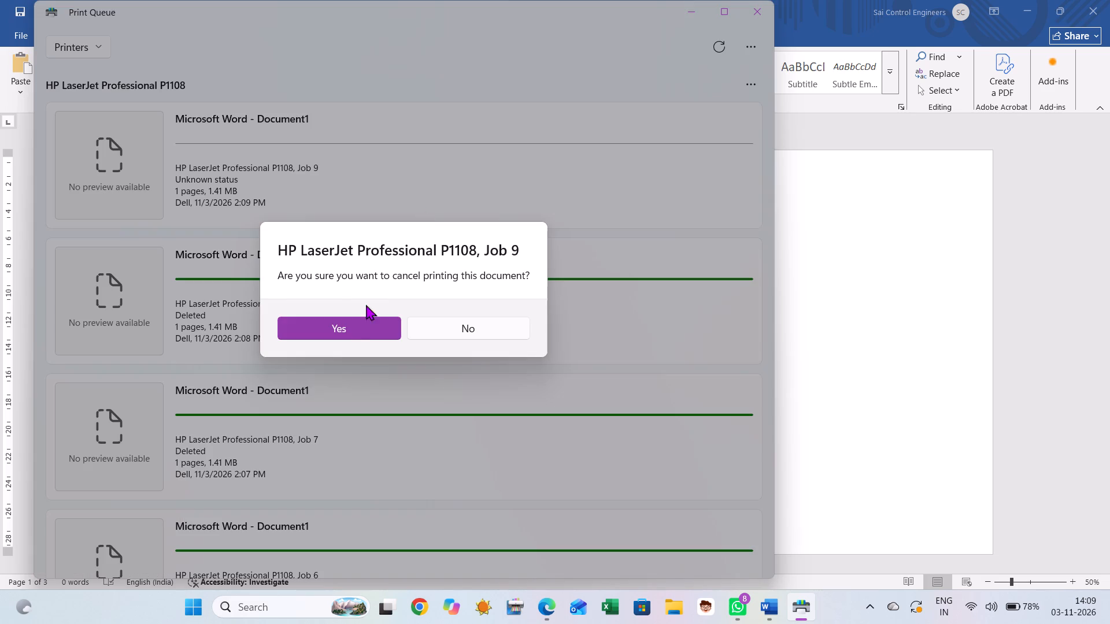
left_click(354, 332)
Check the queued jobs' statuses down to Job 5 and close the print queue.
scroll(354, 332, "down", 6)
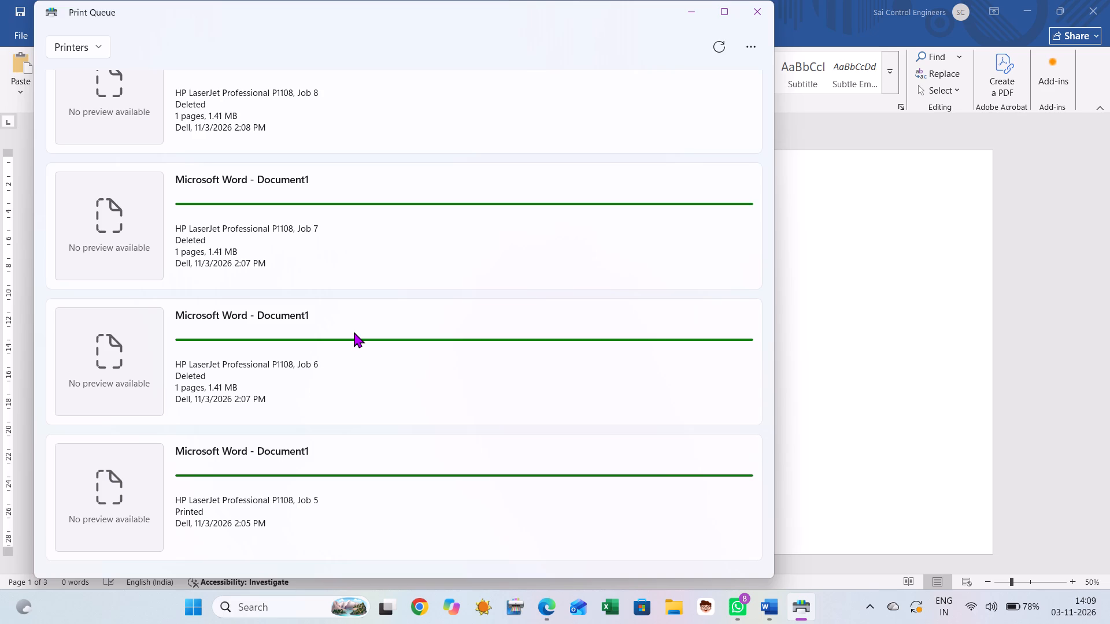
scroll(354, 332, "down", 6)
scroll(354, 332, "right", 1)
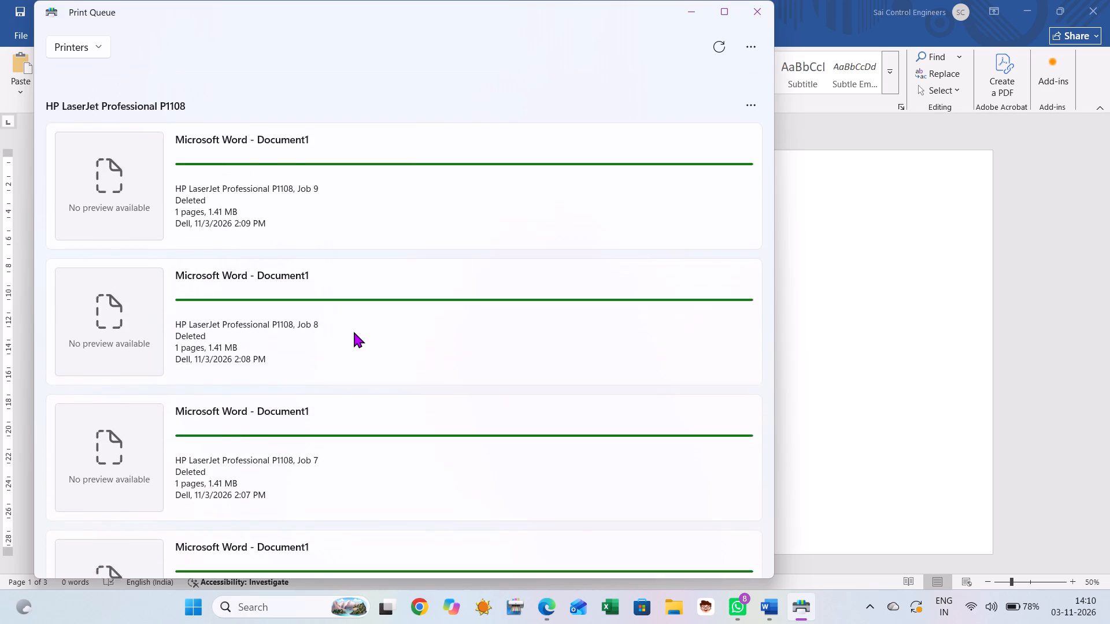
scroll(354, 332, "right", 1)
right_click(321, 497)
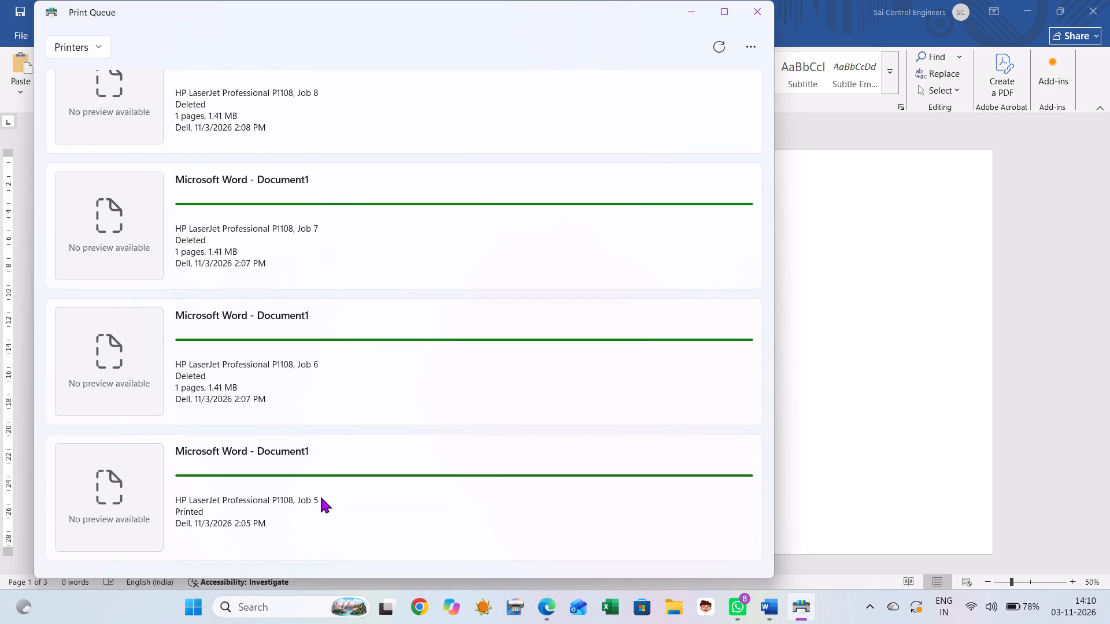
right_click(321, 497)
right_click(321, 497)
right_click(321, 497)
right_click(321, 497)
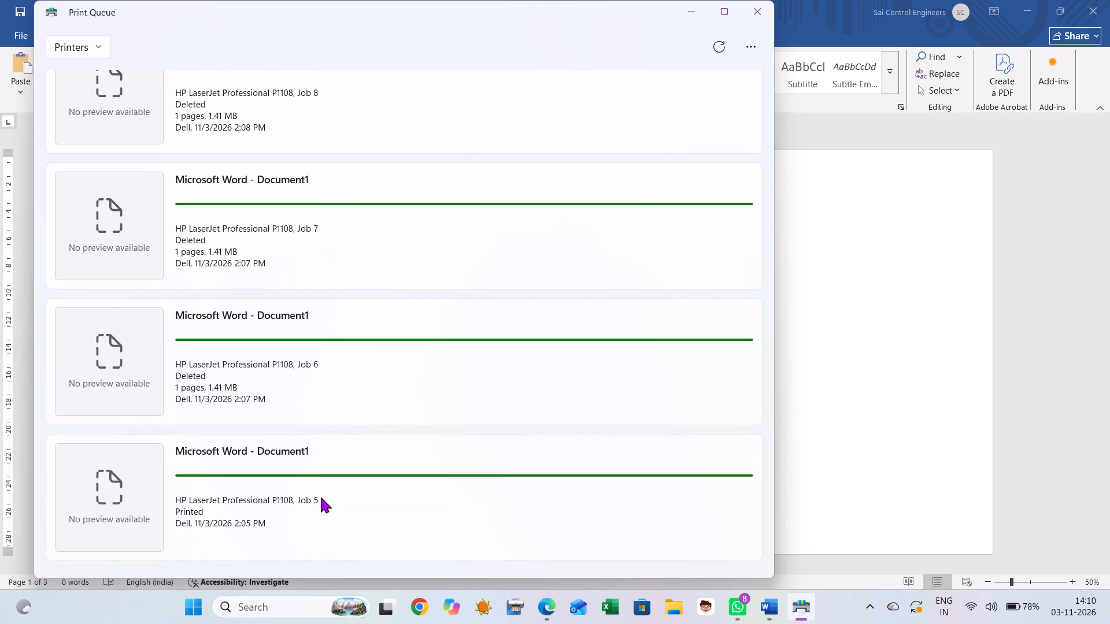
right_click(321, 497)
right_click(321, 497)
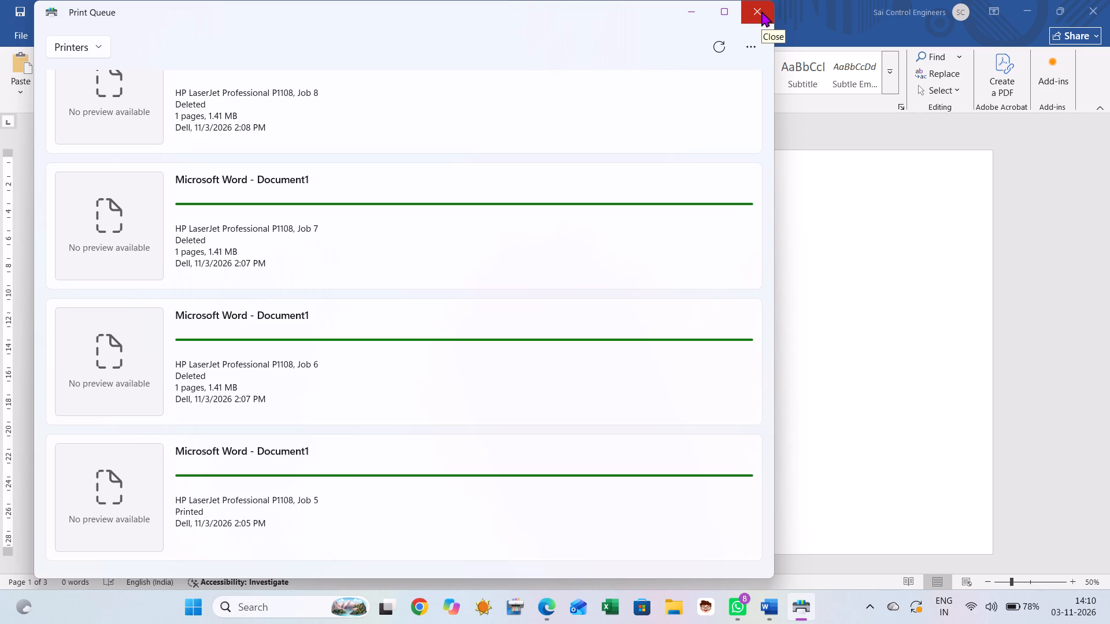
left_click(761, 11)
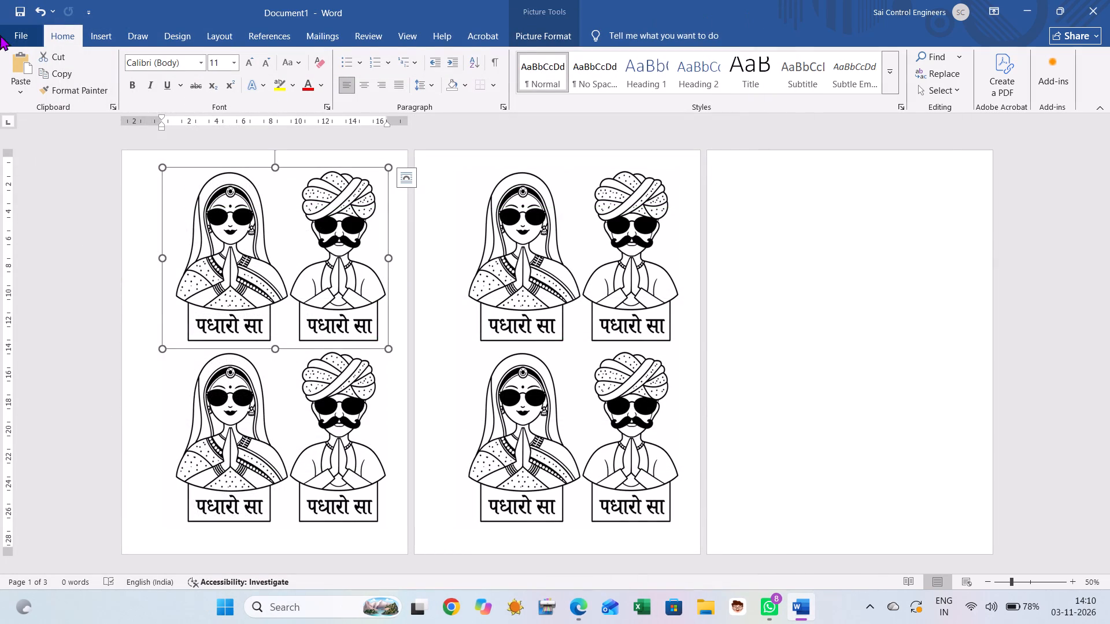
Print only page 1 of the Word document again on the HP LaserJet as one single-sided A4 copy.
left_click(31, 31)
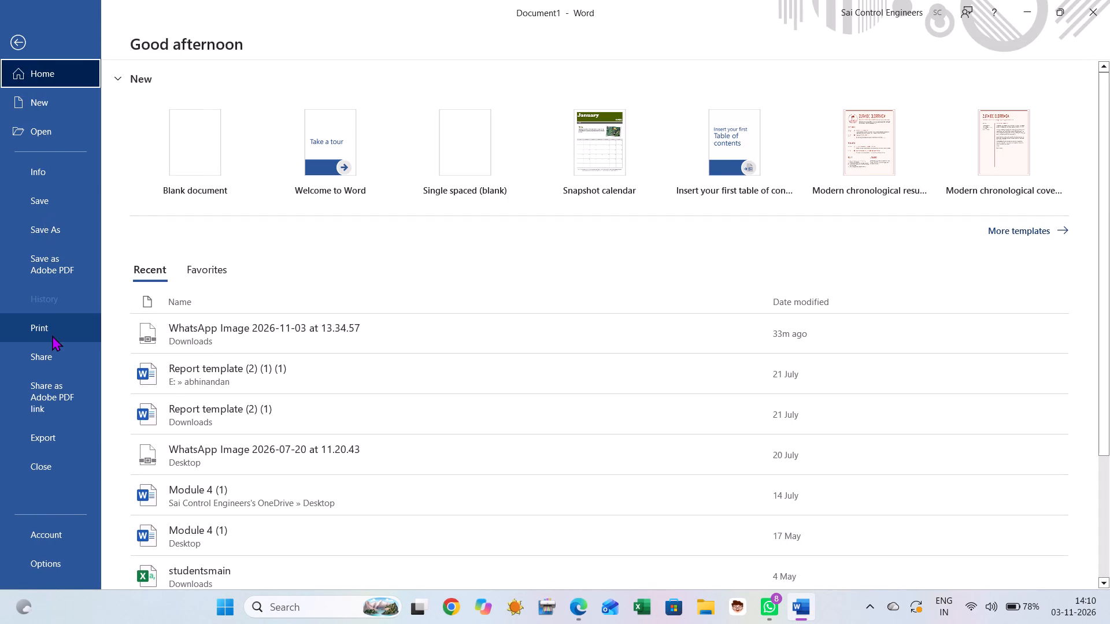
left_click(54, 333)
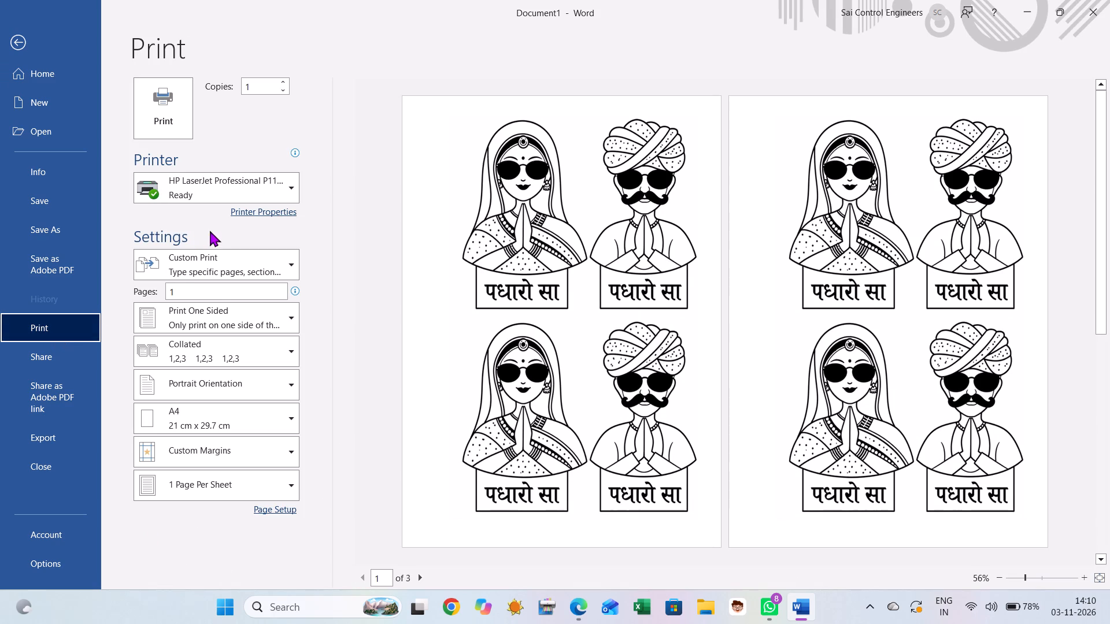
left_click(142, 77)
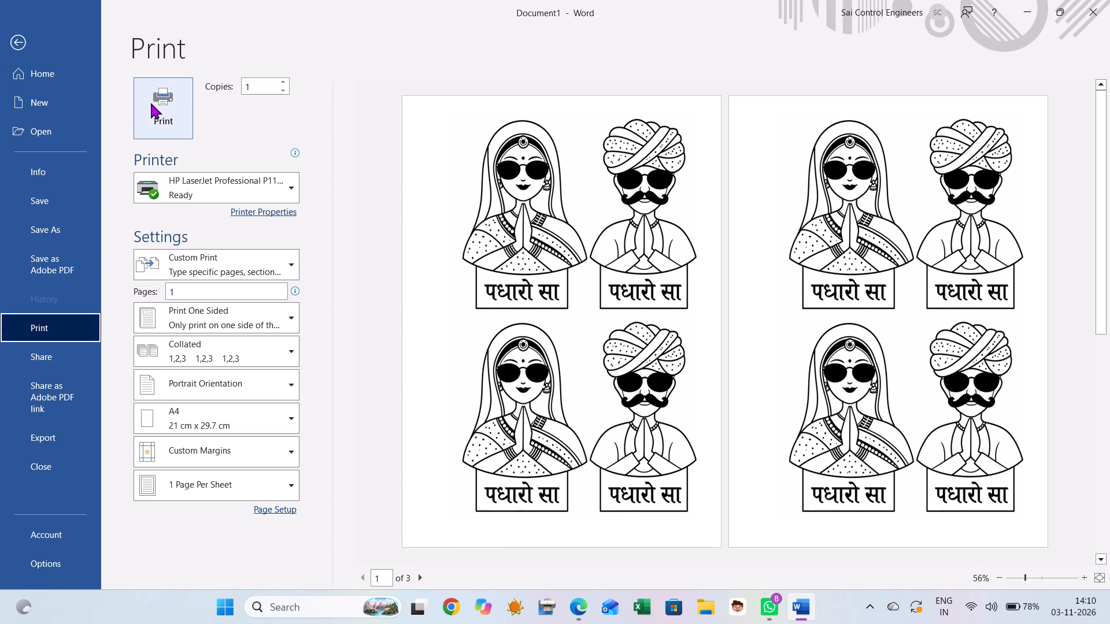
Print one single-sided A4 copy of page 1 of the पधारो सा illustrations on the HP LaserJet.
left_click(151, 103)
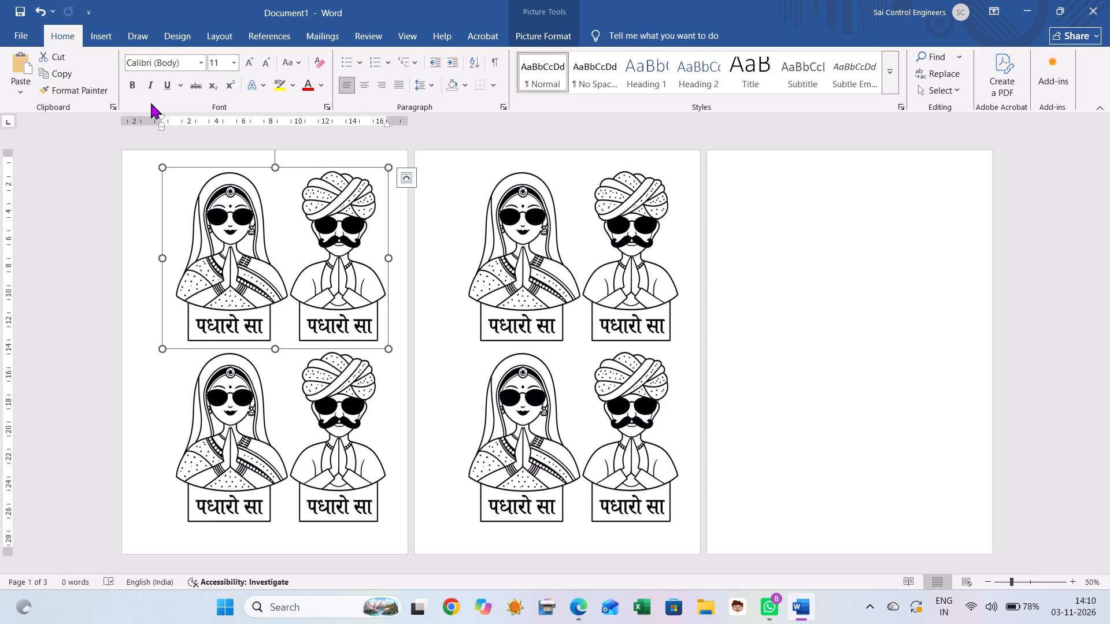